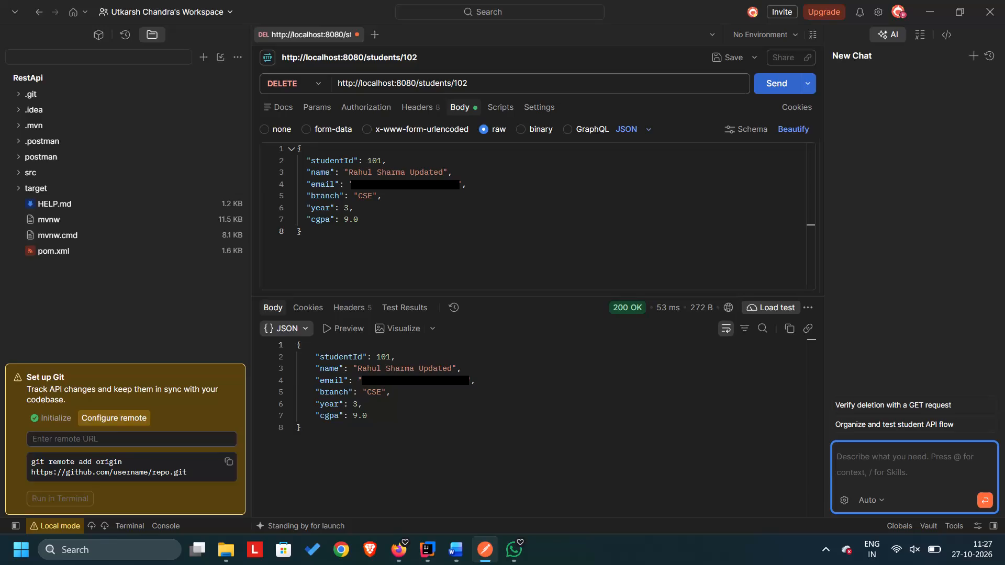
# Send the DELETE request for student 102 and capture a screenshot of the request with its response.
pyautogui.click(781, 77)
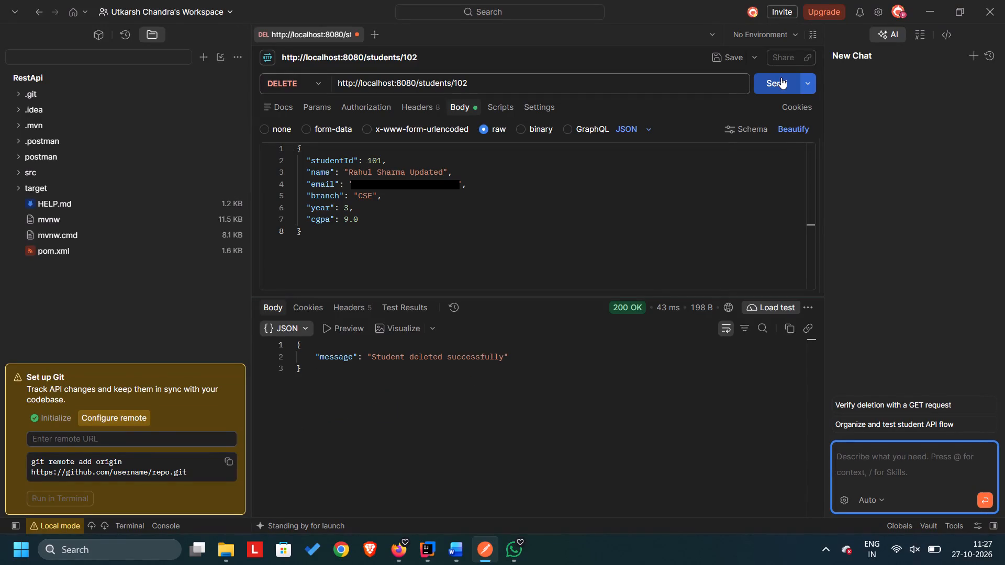
pyautogui.press('Print')
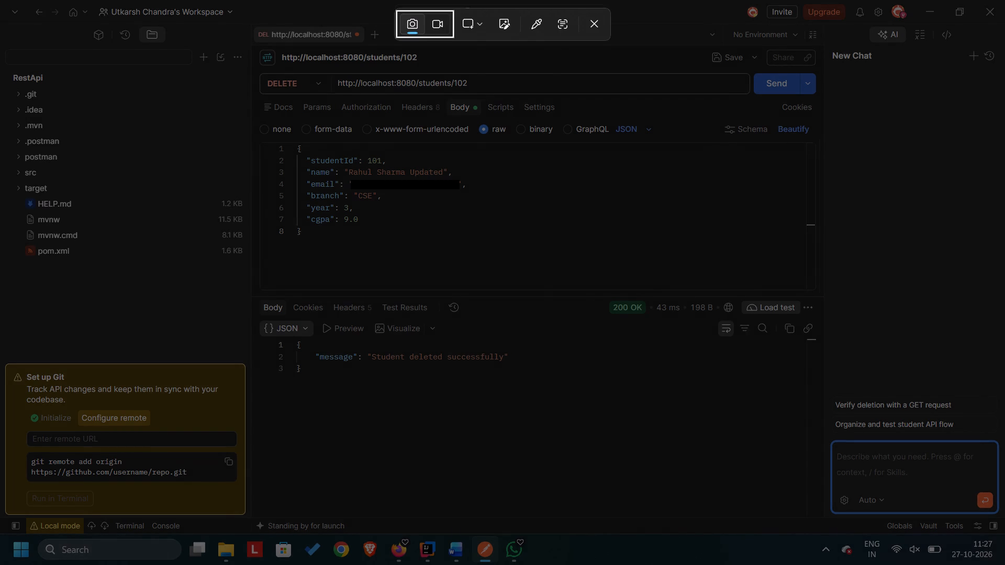
pyautogui.moveTo(252, 44); pyautogui.dragTo(820, 432)
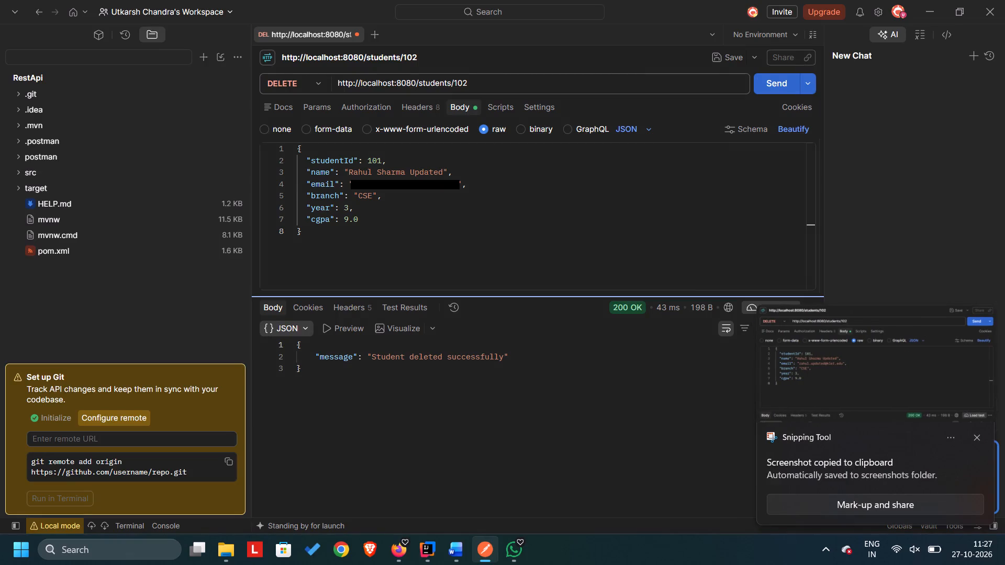
pyautogui.click(509, 87)
pyautogui.press('BackSpace')
pyautogui.press('BackSpace')
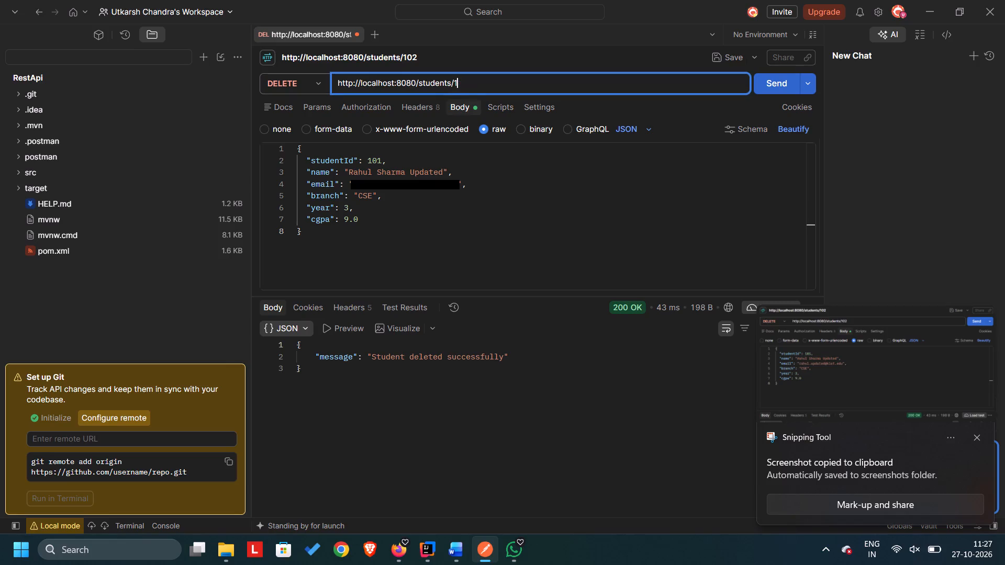
pyautogui.press('BackSpace')
pyautogui.press('BackSpace')
pyautogui.click(293, 86)
pyautogui.click(284, 108)
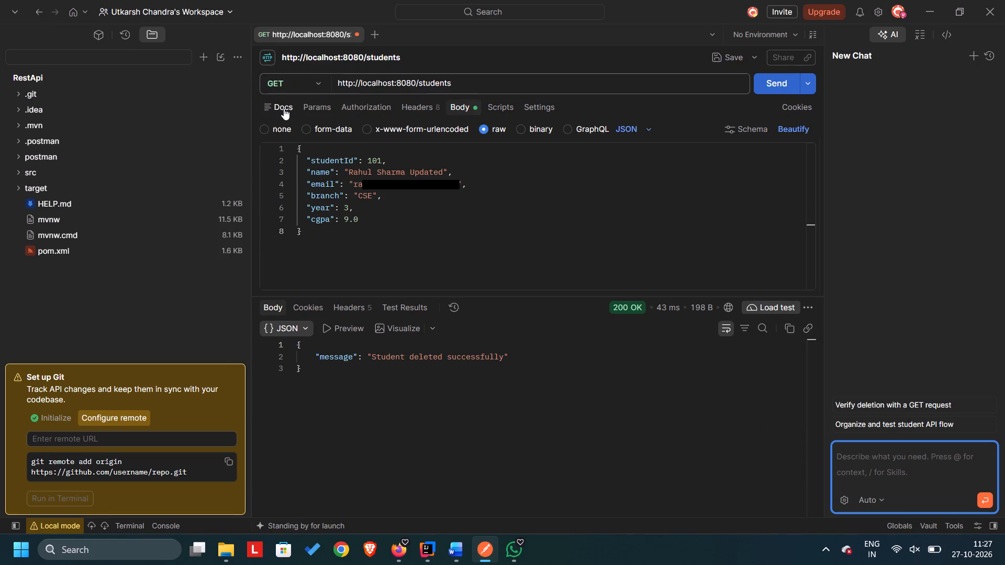
pyautogui.click(784, 78)
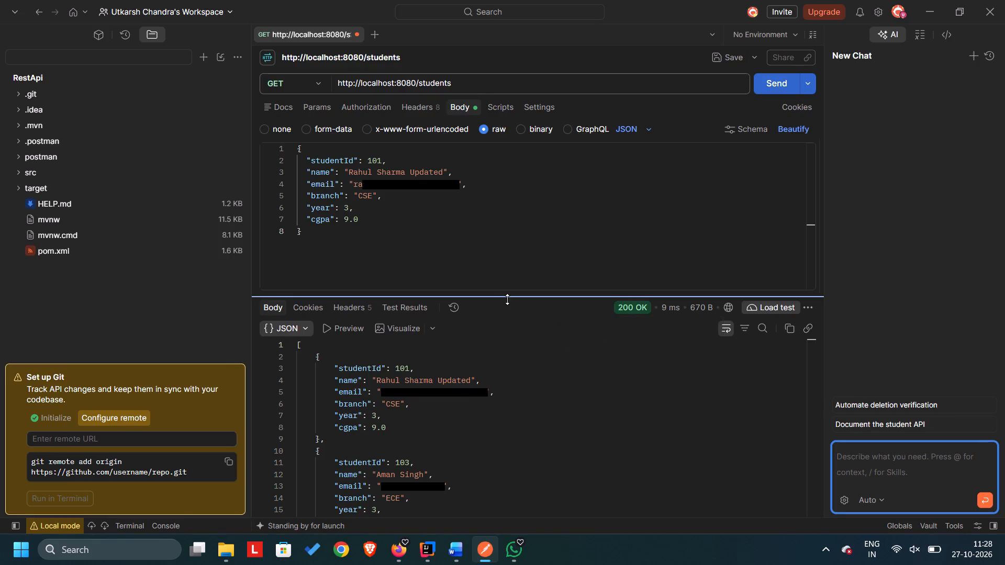
# Enlarge the response area and capture a screenshot of the GET request with the returned student list.
pyautogui.moveTo(507, 299); pyautogui.dragTo(537, 244)
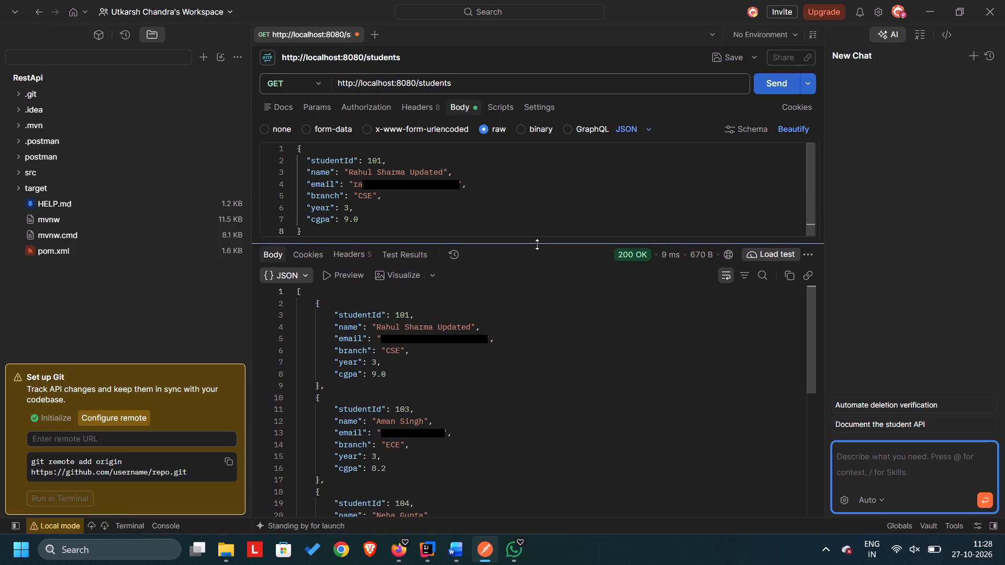
pyautogui.moveTo(537, 244); pyautogui.dragTo(561, 196)
pyautogui.scroll(-1, 520, 315)
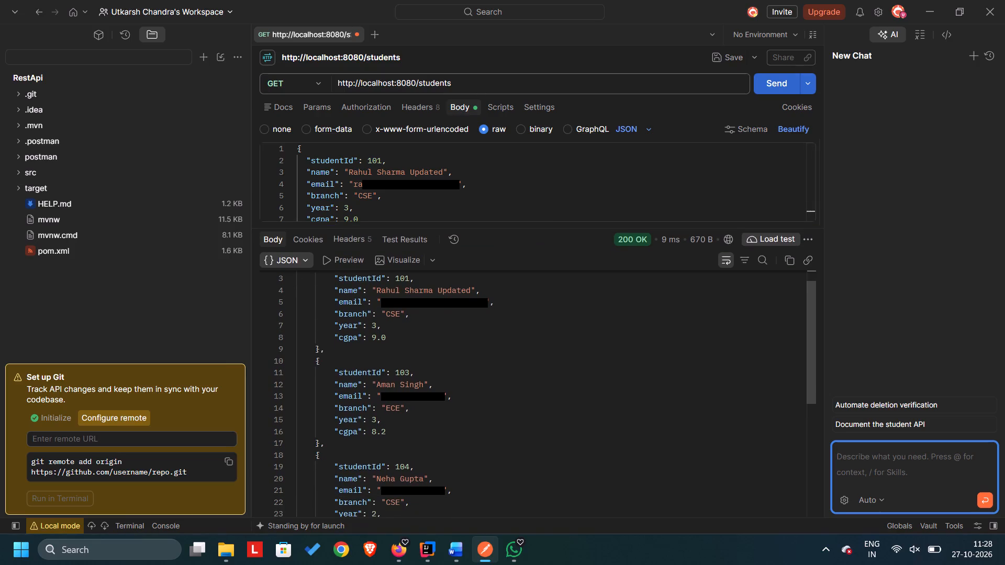
pyautogui.press('Print')
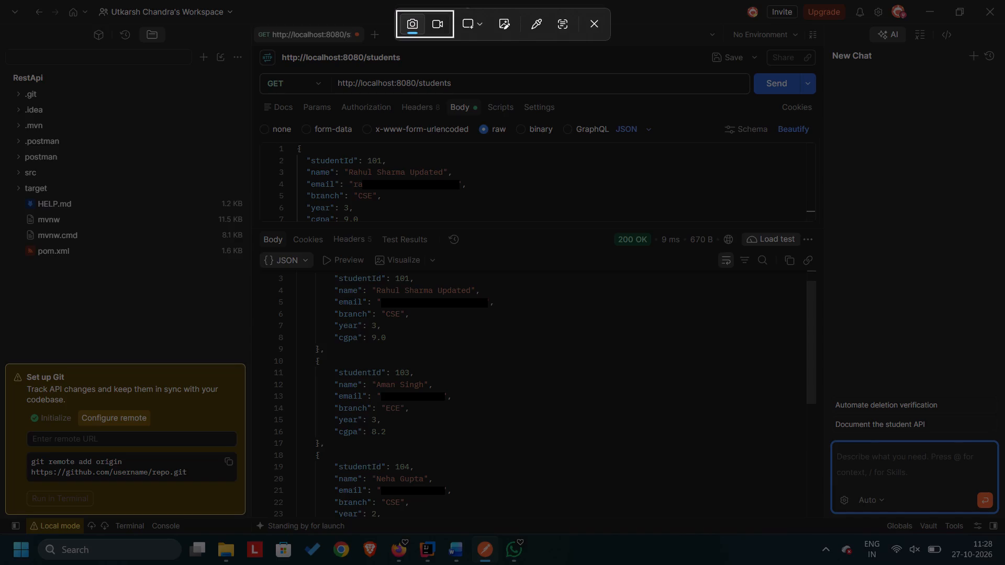
pyautogui.moveTo(252, 44); pyautogui.dragTo(686, 516)
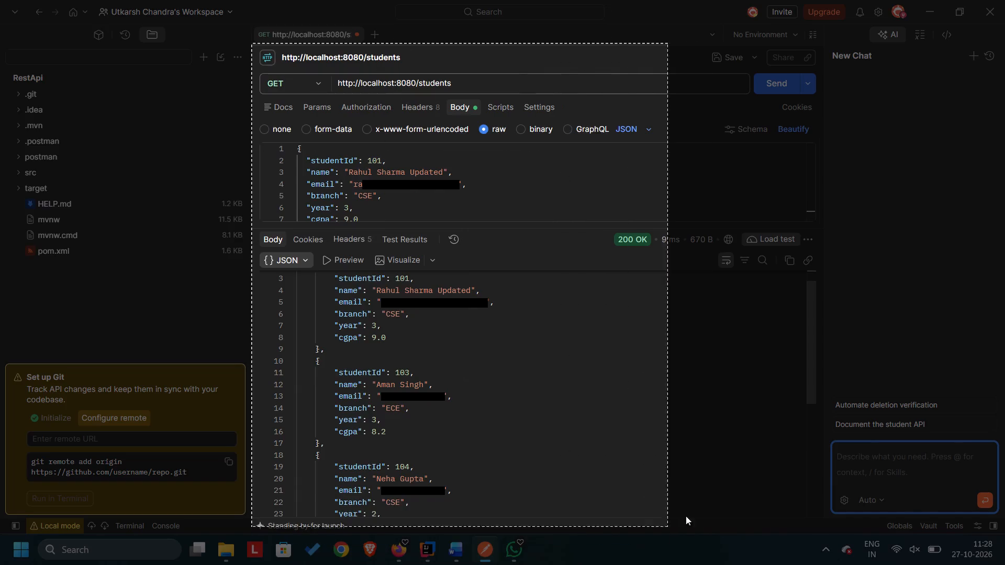
pyautogui.moveTo(686, 516); pyautogui.dragTo(821, 519)
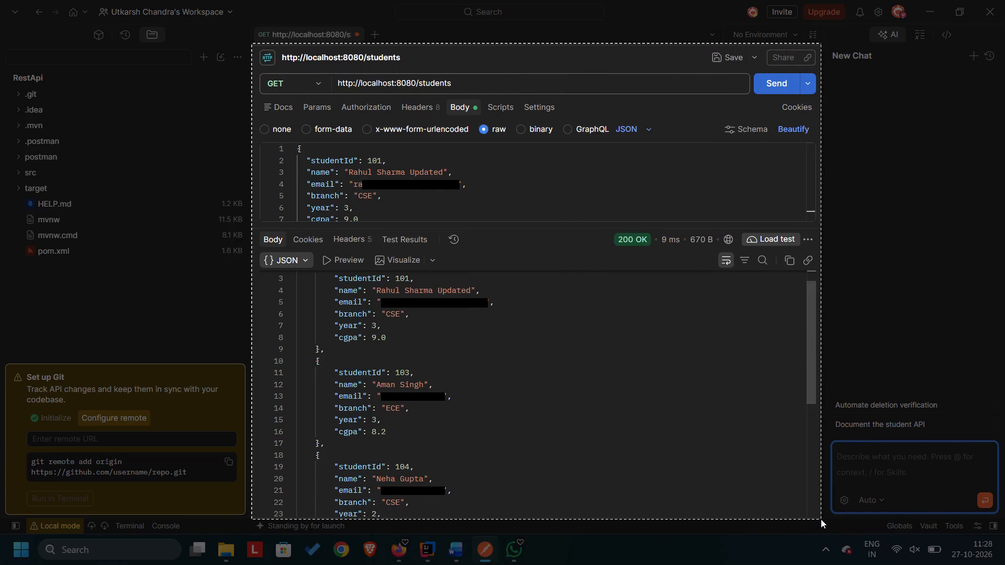
pyautogui.moveTo(821, 519); pyautogui.dragTo(822, 519)
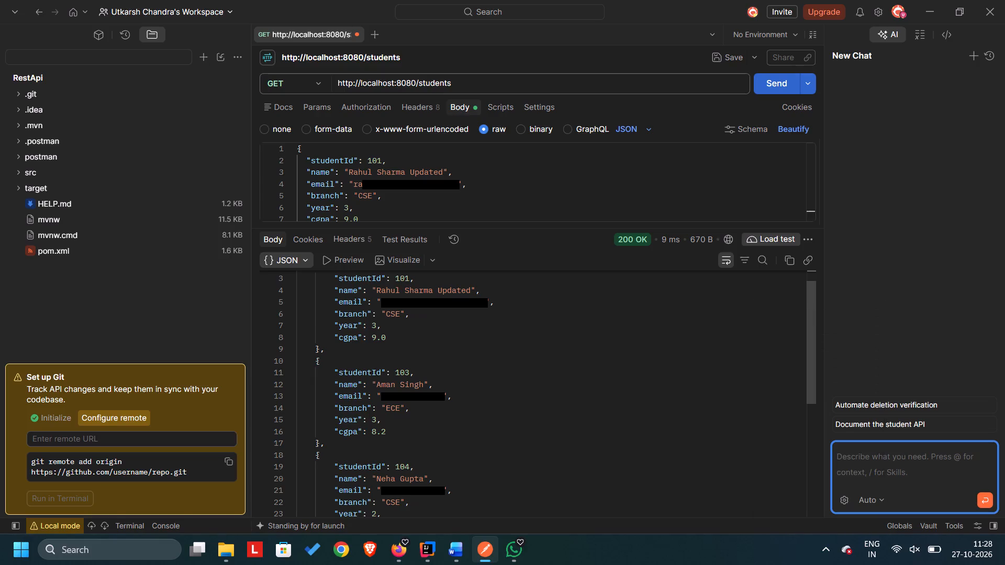
# Switch to the OOPJS Moodle Submission Format document in Word and enable editing.
pyautogui.click(454, 549)
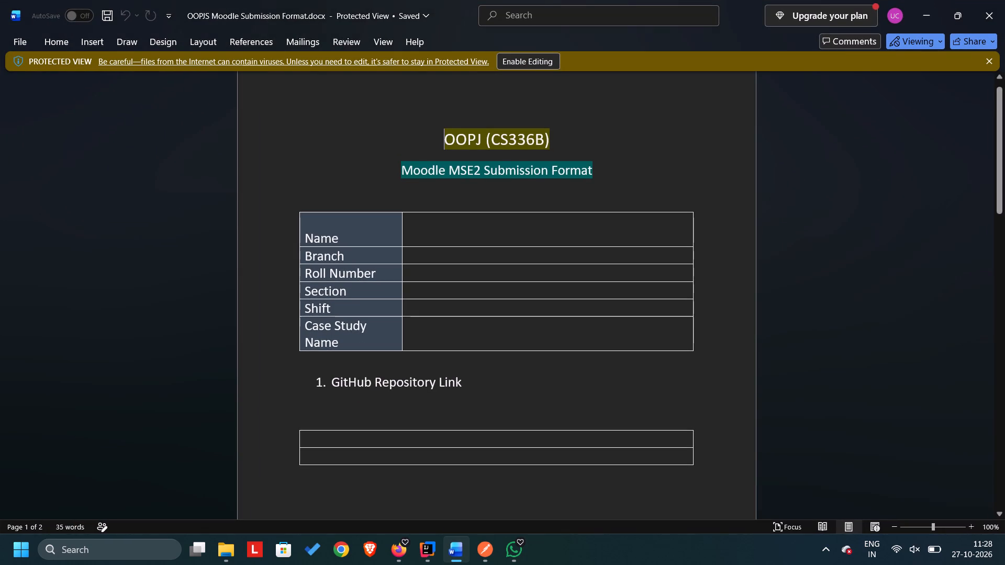
pyautogui.click(524, 62)
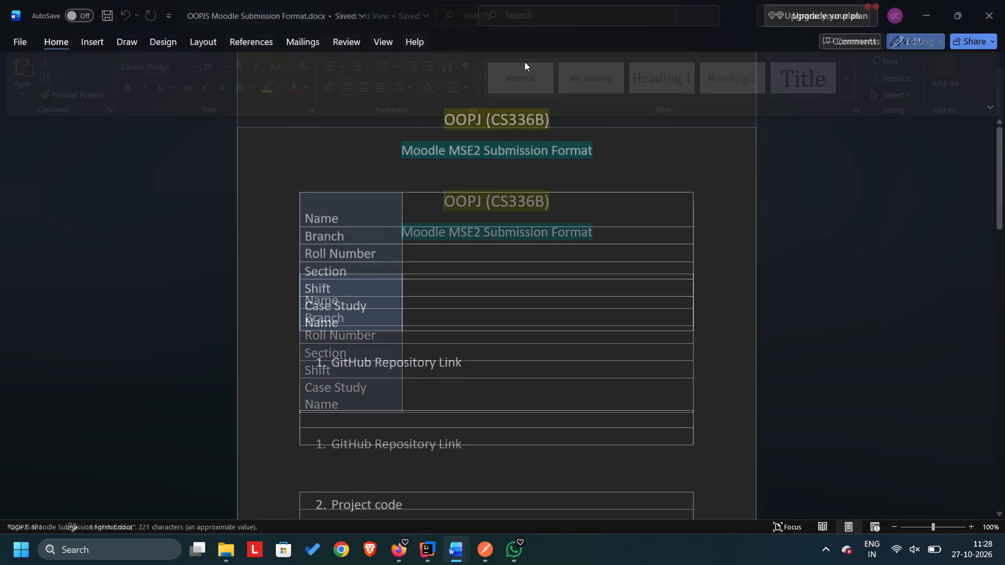
# Enter the student's full name in capitals in the Name row of the details table.
pyautogui.click(445, 292)
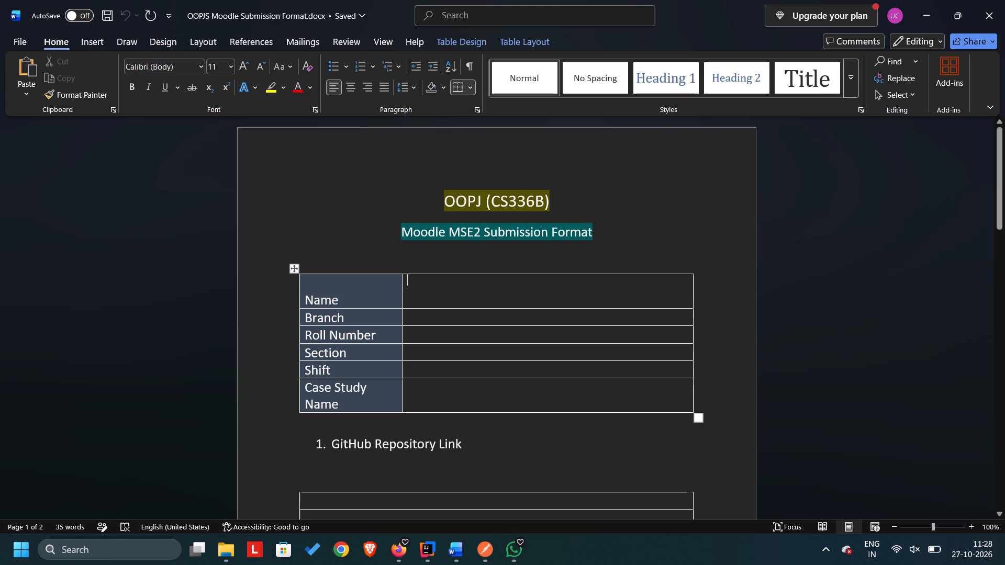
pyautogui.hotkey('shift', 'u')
pyautogui.press('BackSpace')
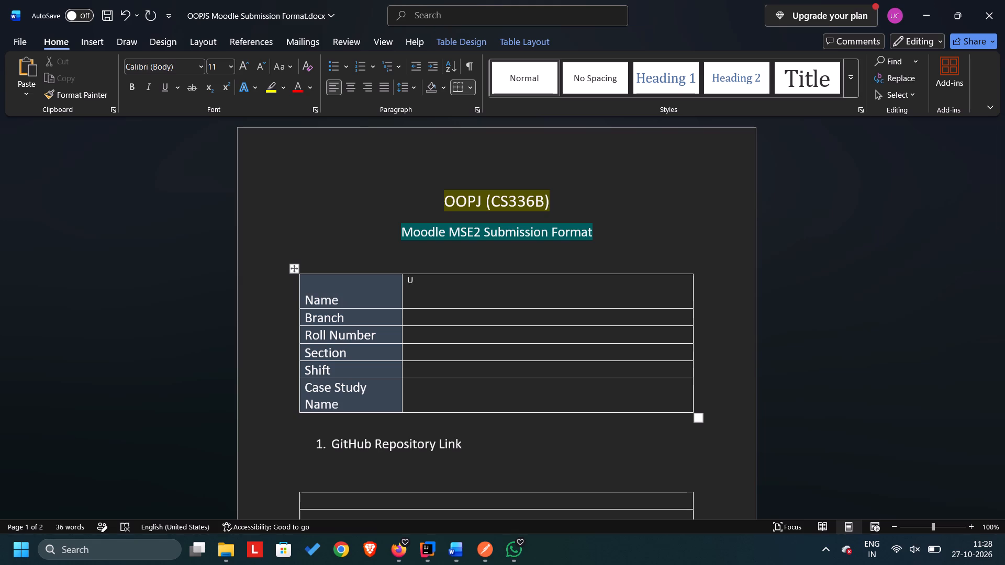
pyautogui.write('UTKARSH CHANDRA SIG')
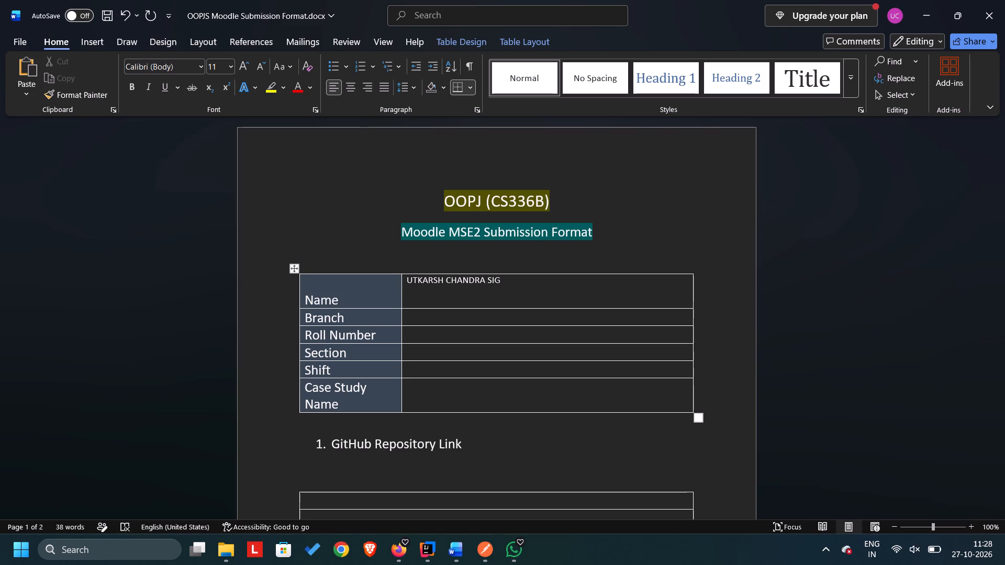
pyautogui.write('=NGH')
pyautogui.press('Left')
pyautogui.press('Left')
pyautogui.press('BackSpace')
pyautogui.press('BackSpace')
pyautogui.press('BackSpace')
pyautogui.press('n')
# Enter CSE AIML in the Branch row of the details table.
pyautogui.click(532, 318)
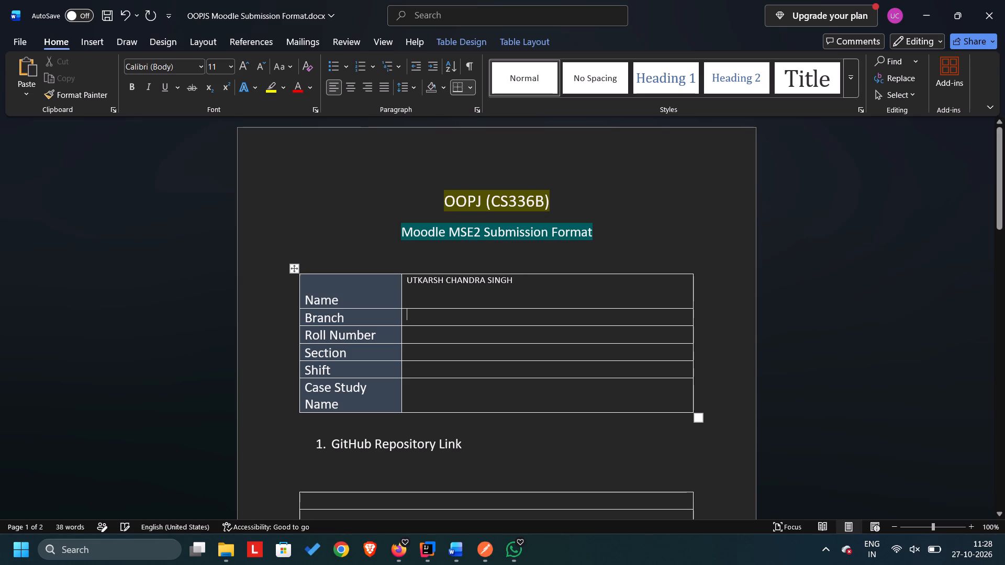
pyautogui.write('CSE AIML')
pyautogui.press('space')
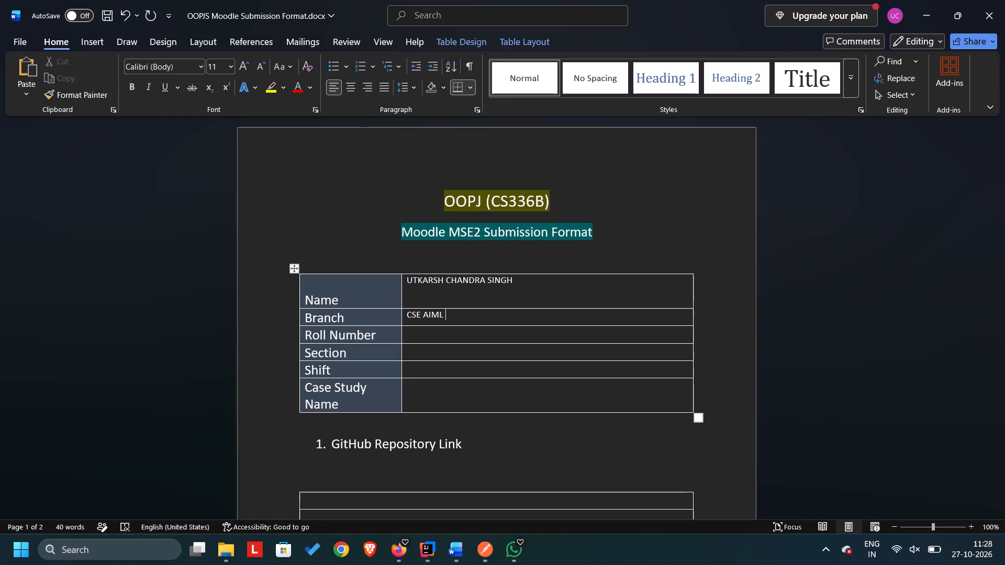
# Fill the Roll Number row with the student's roll number from the clipboard history.
pyautogui.click(422, 336)
pyautogui.press('super+v')
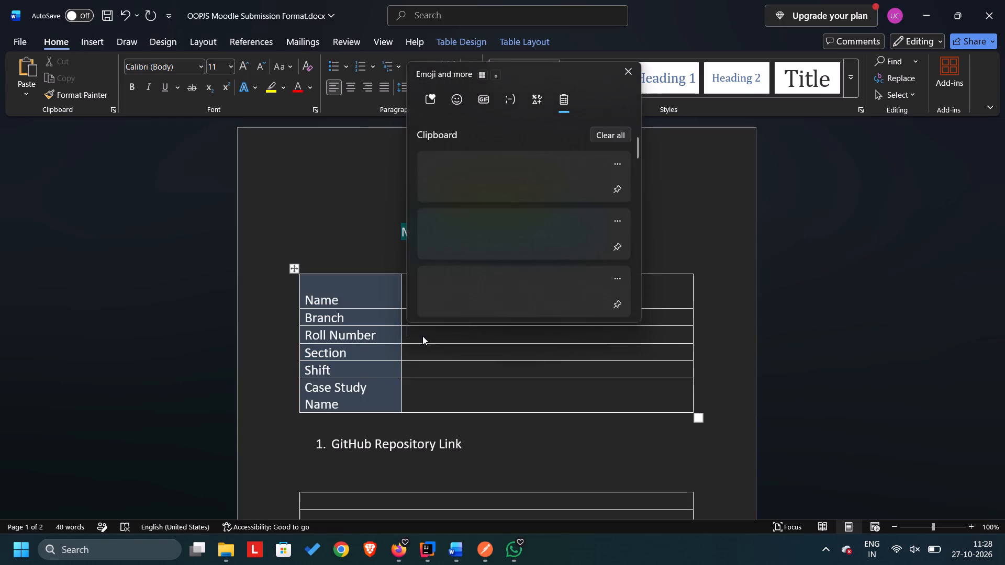
pyautogui.scroll(-14, 533, 146)
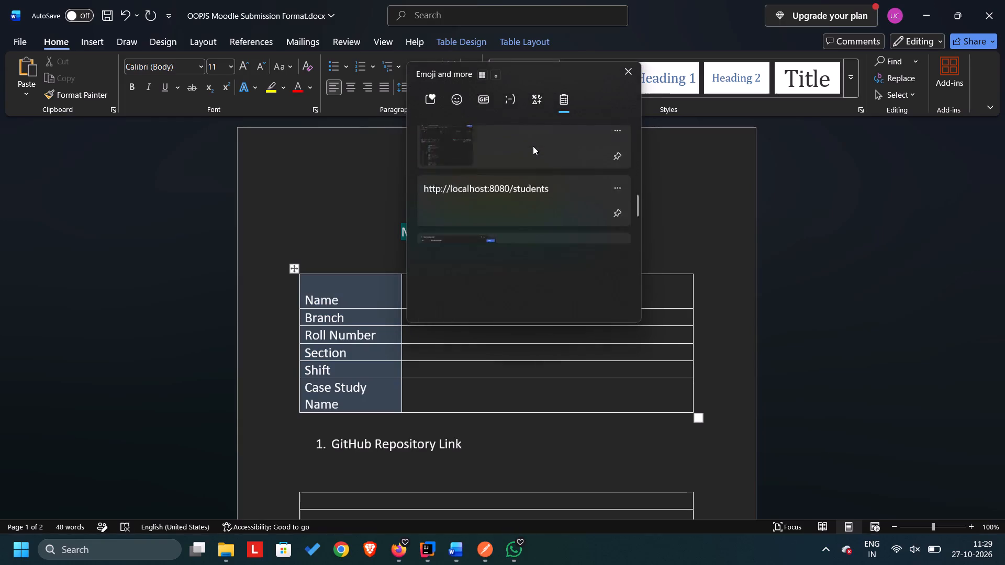
pyautogui.scroll(-3, 533, 146)
pyautogui.click(504, 177)
pyautogui.hotkey('ctrl', 'v')
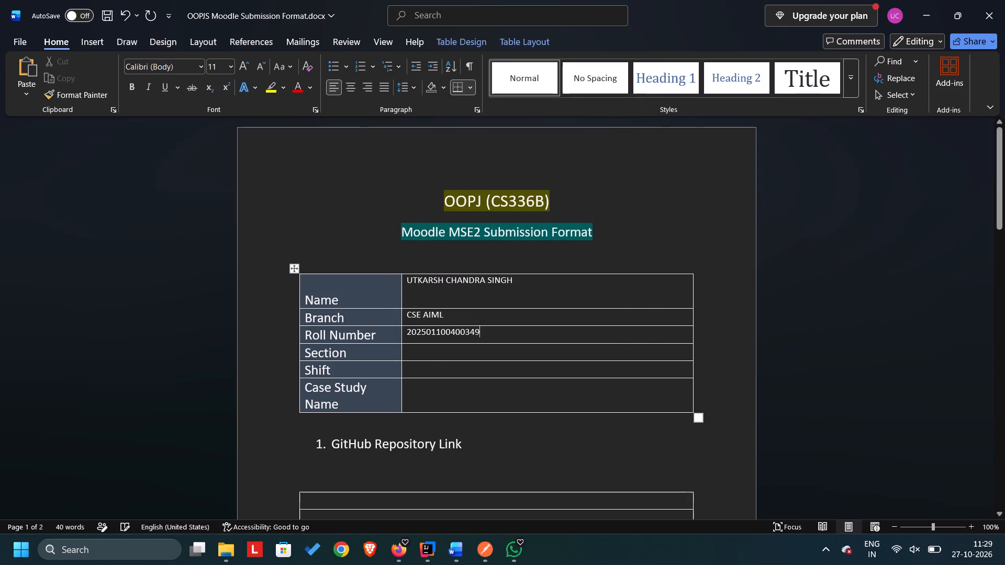
# Enter E in the Section row of the details table.
pyautogui.click(434, 354)
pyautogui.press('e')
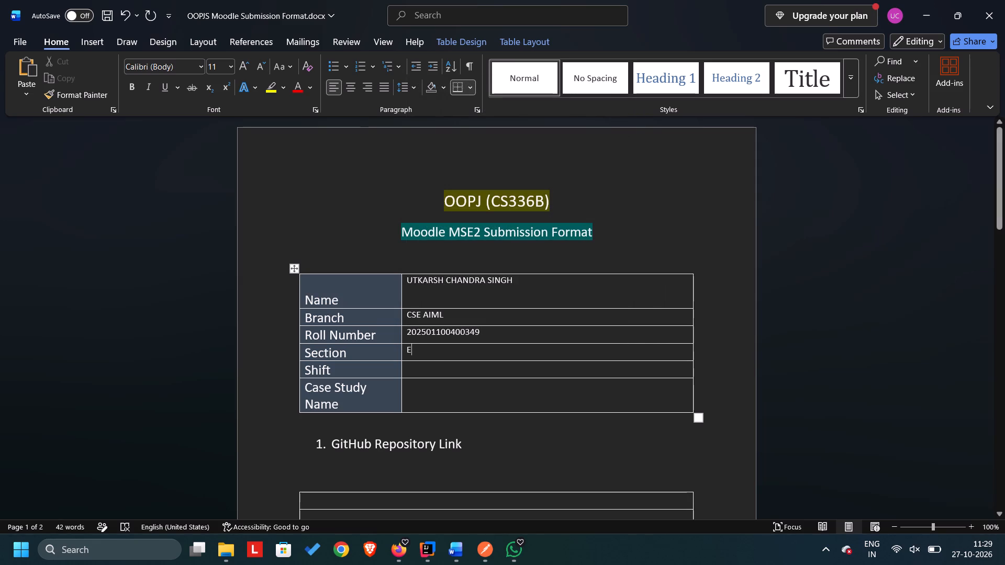
pyautogui.click(414, 375)
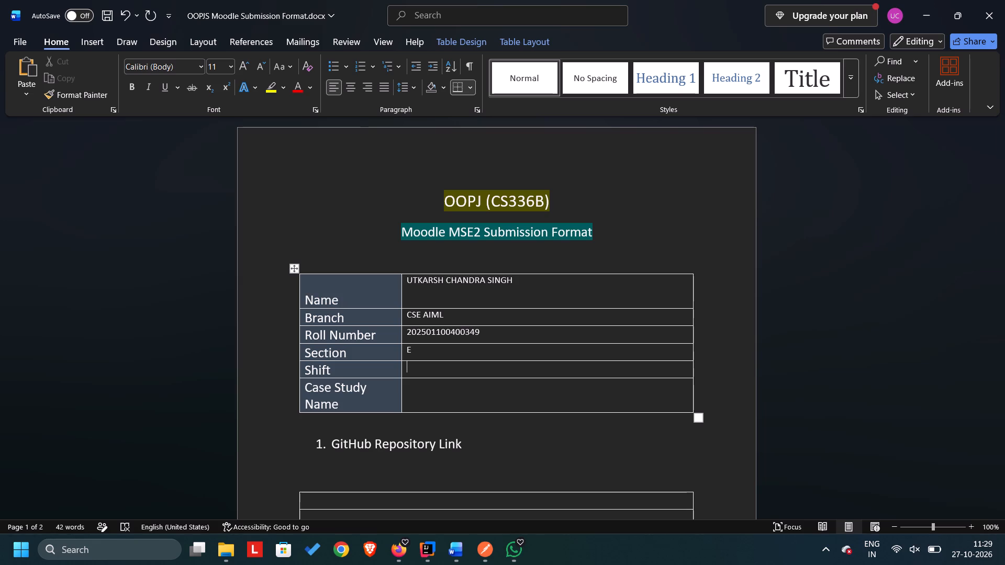
# Copy the title "Spring Boot Sample Question Submission" from the Moodle assignment page in Firefox into Word's Case Study Name row.
pyautogui.click(397, 552)
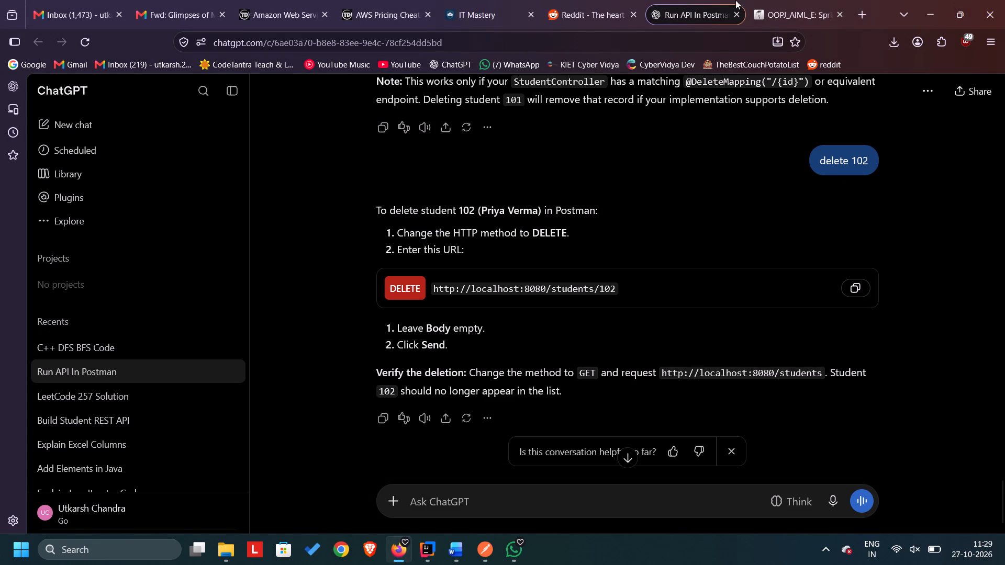
pyautogui.click(760, 0)
pyautogui.moveTo(433, 300); pyautogui.dragTo(357, 295)
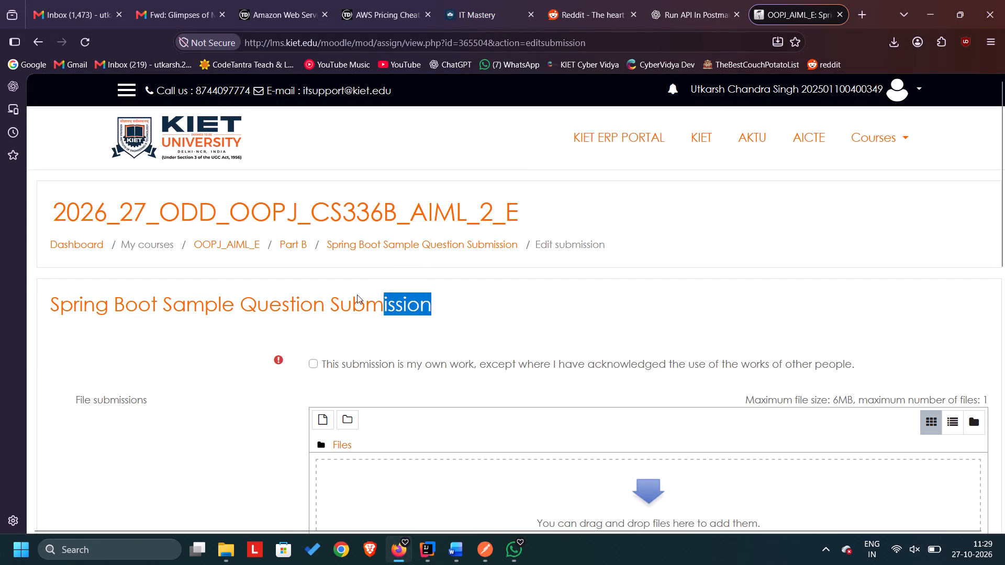
pyautogui.moveTo(357, 295); pyautogui.dragTo(52, 306)
pyautogui.hotkey('ctrl', 'c')
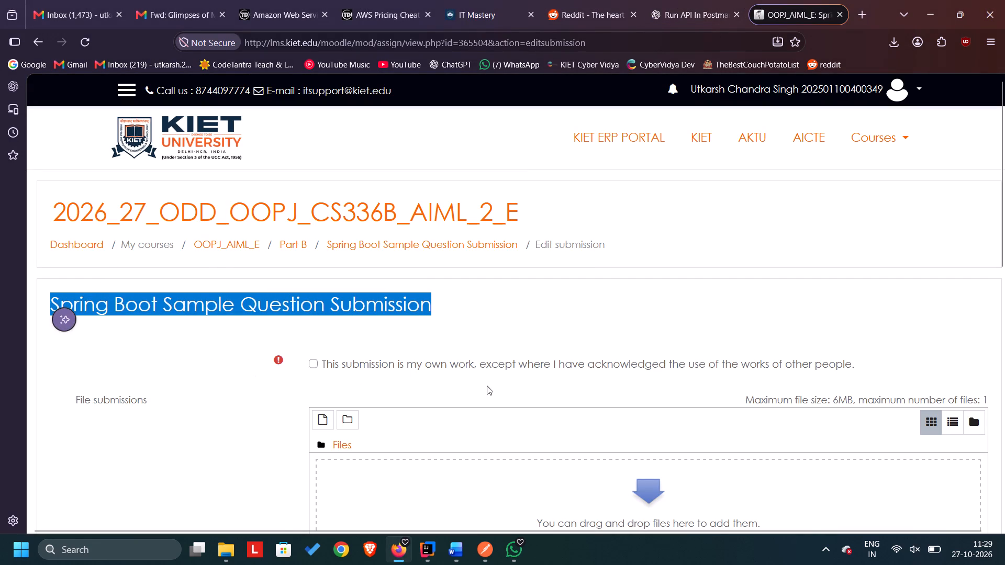
pyautogui.click(498, 549)
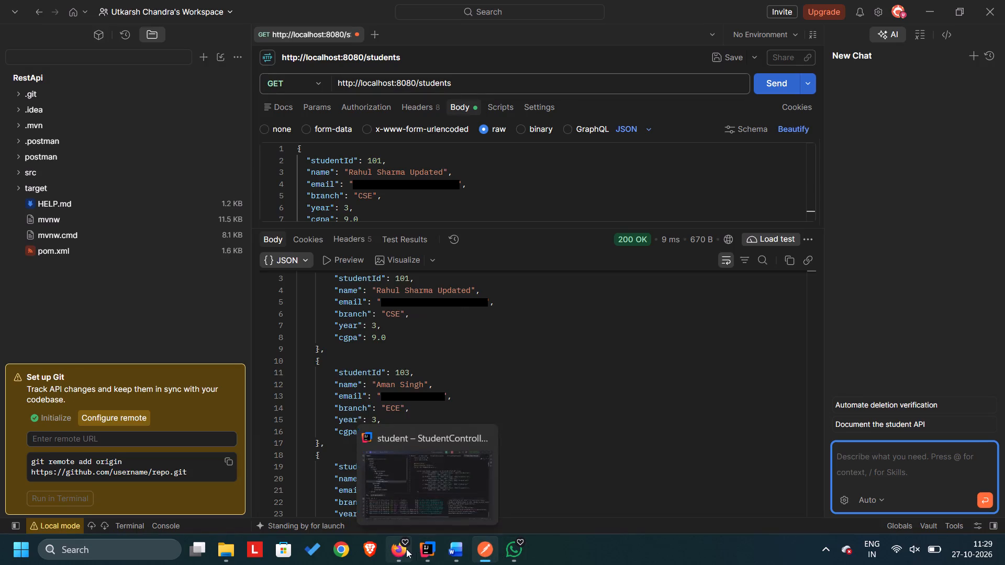
pyautogui.click(455, 553)
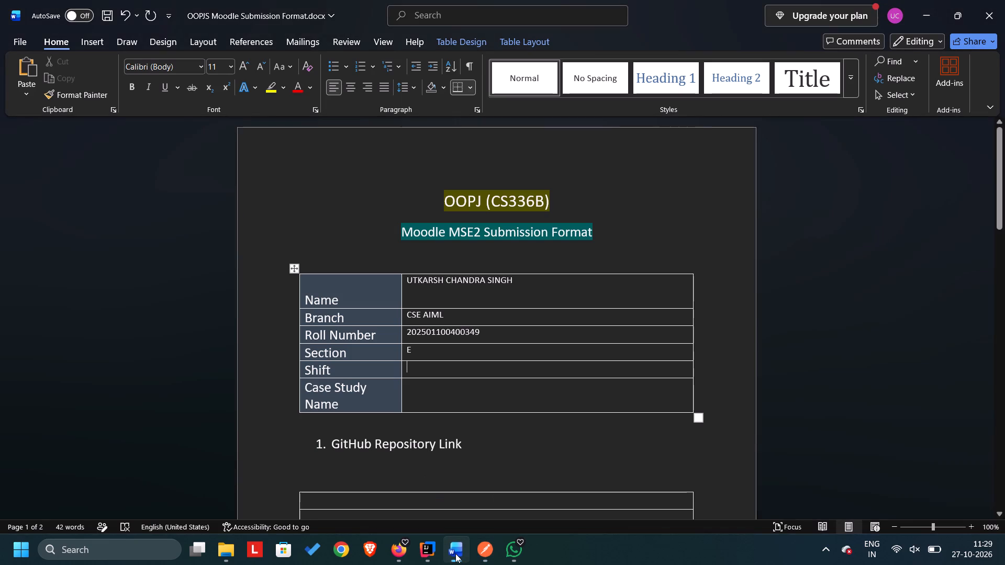
pyautogui.click(477, 408)
pyautogui.hotkey('ctrl', 'v')
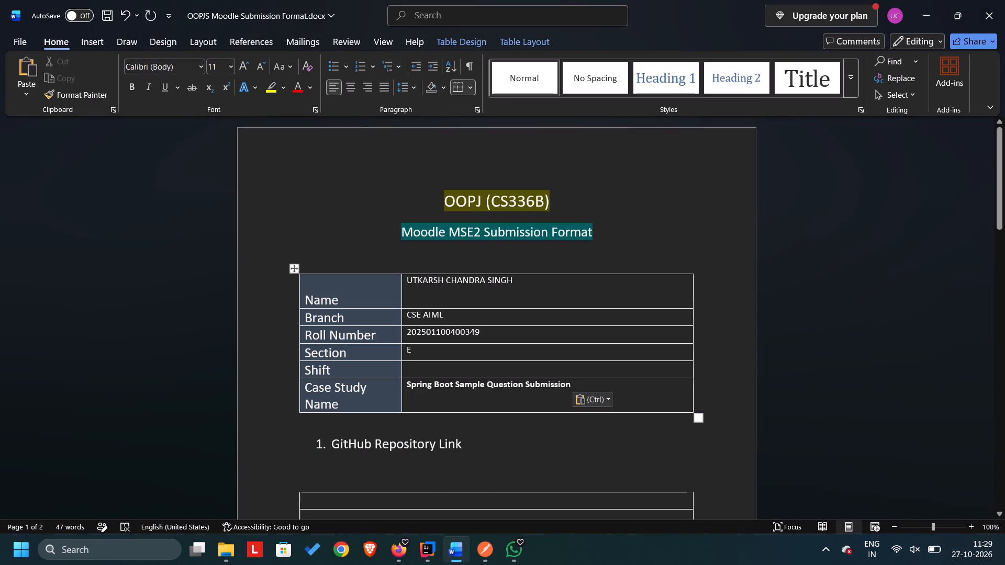
# Make the filled-in Name, Branch, Roll Number and Section values in the details table bold.
pyautogui.click(456, 346)
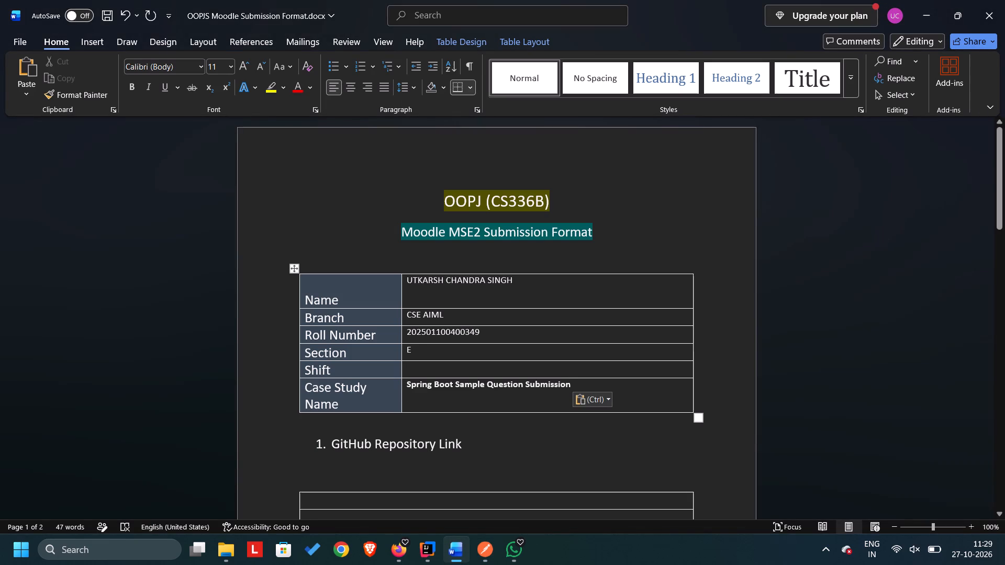
pyautogui.hotkey('ctrl', 'a')
pyautogui.click(456, 346)
pyautogui.hotkey('shift', 'Left')
pyautogui.hotkey('shift', 'Up')
pyautogui.hotkey('shift', 'Up')
pyautogui.hotkey('shift', 'Up')
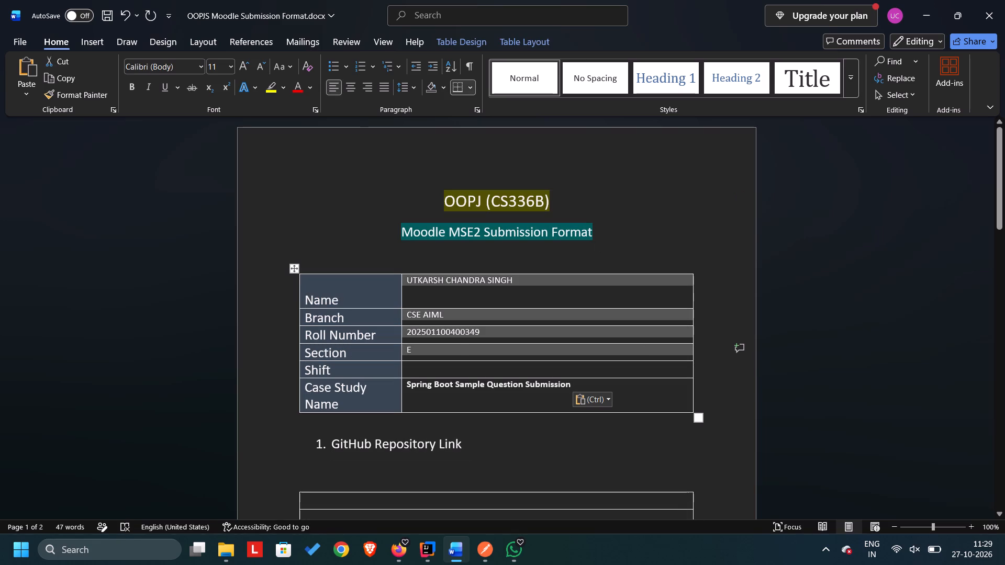
pyautogui.click(133, 82)
pyautogui.click(830, 256)
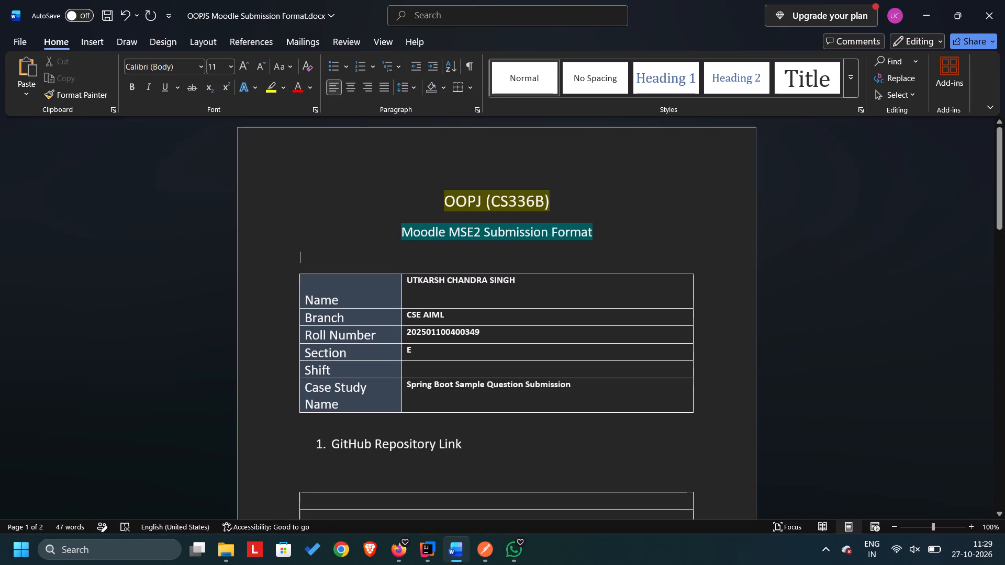
# Look through the remaining numbered sections of the submission document to see what each one requires.
pyautogui.scroll(-6, 830, 256)
pyautogui.scroll(3, 830, 256)
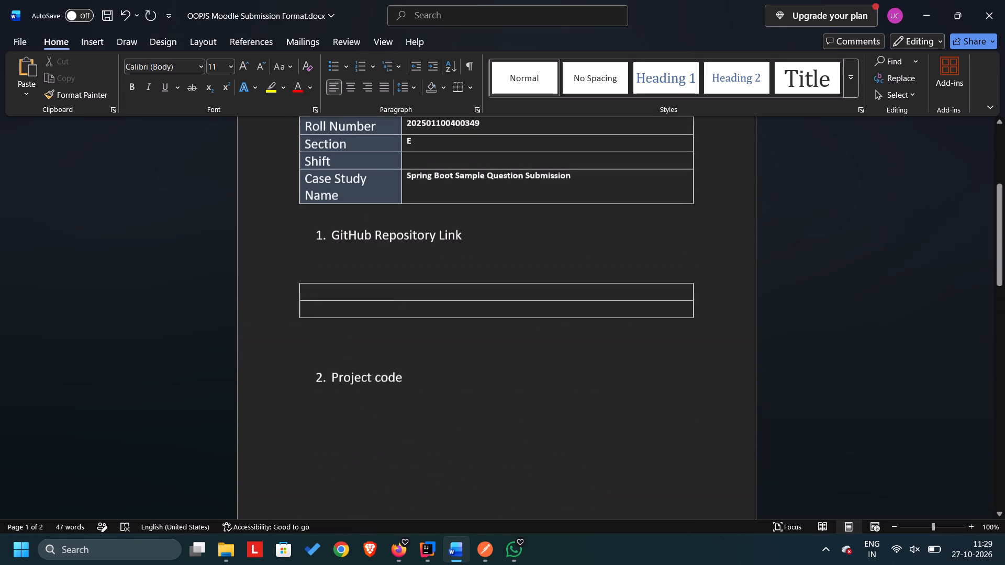
pyautogui.click(470, 297)
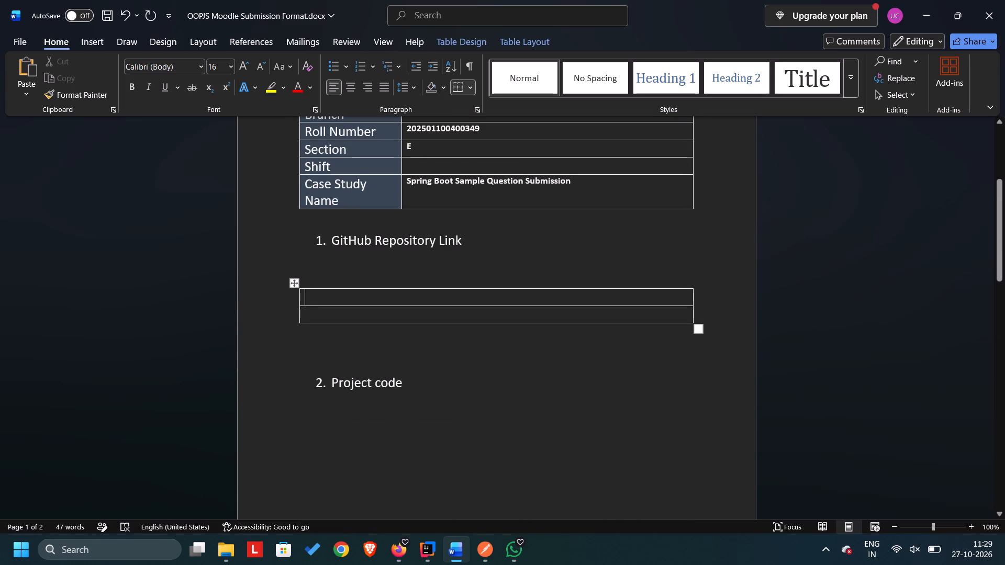
pyautogui.scroll(-1, 470, 297)
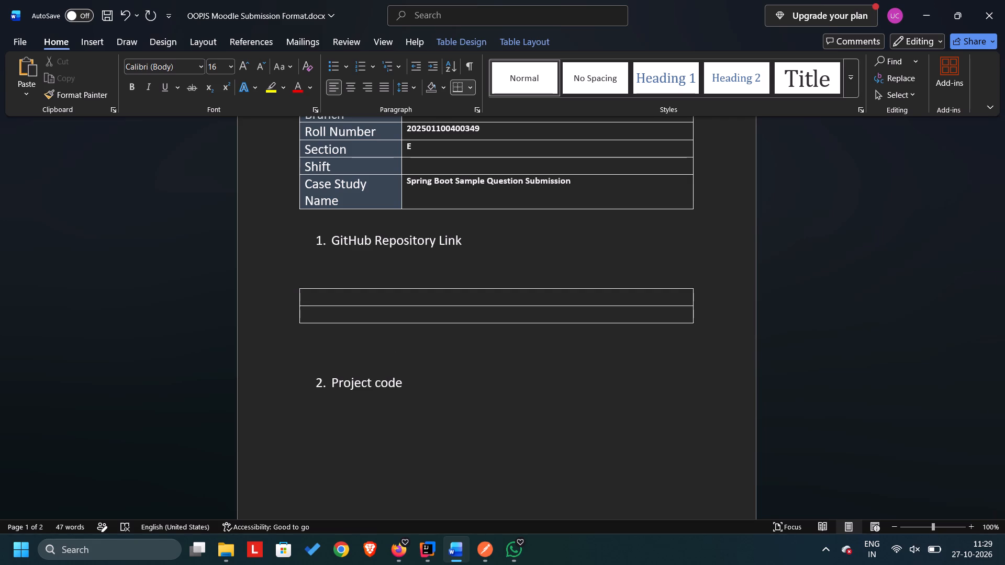
pyautogui.scroll(-5, 470, 297)
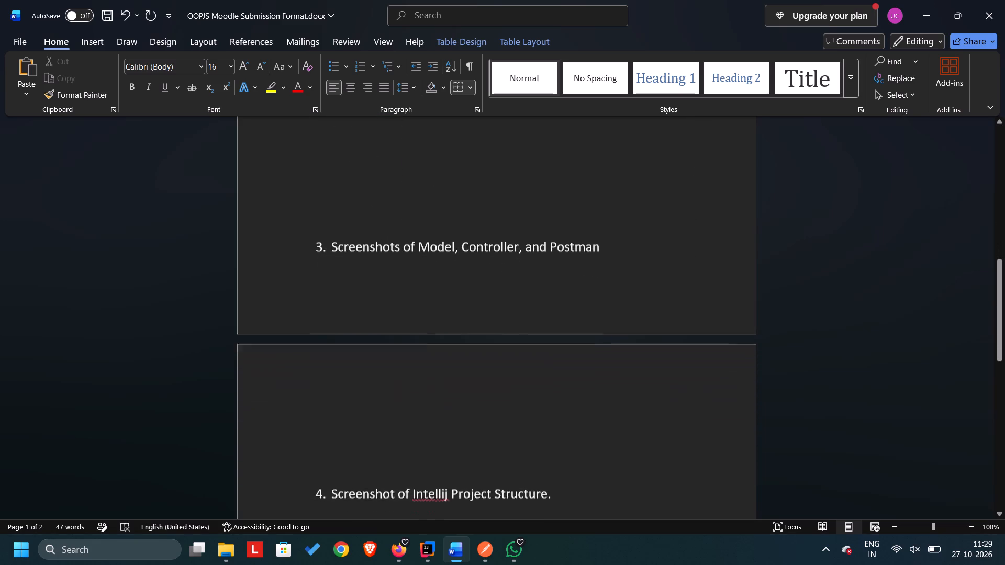
pyautogui.scroll(-1, 470, 297)
pyautogui.scroll(1, 470, 297)
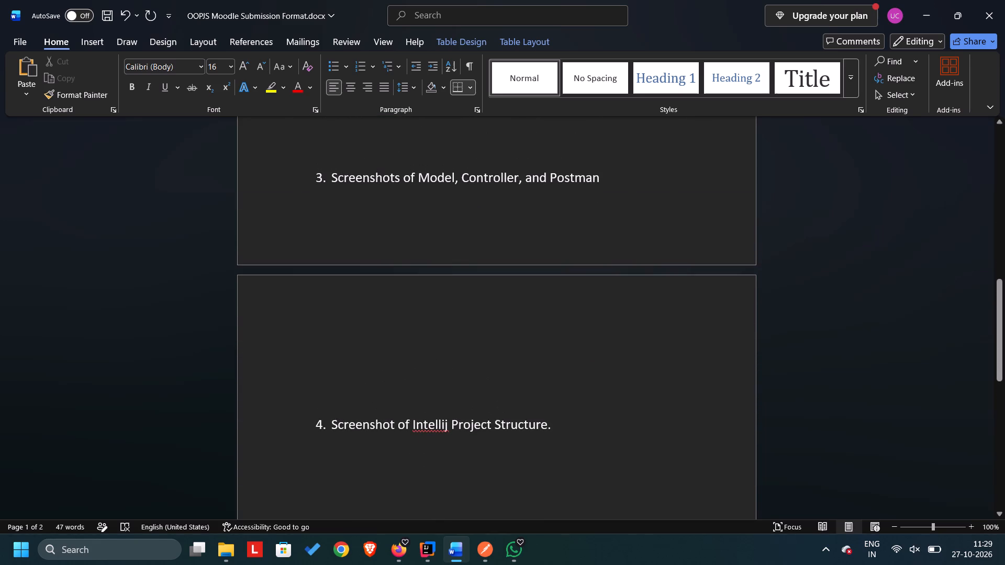
pyautogui.scroll(3, 314, 175)
pyautogui.click(343, 238)
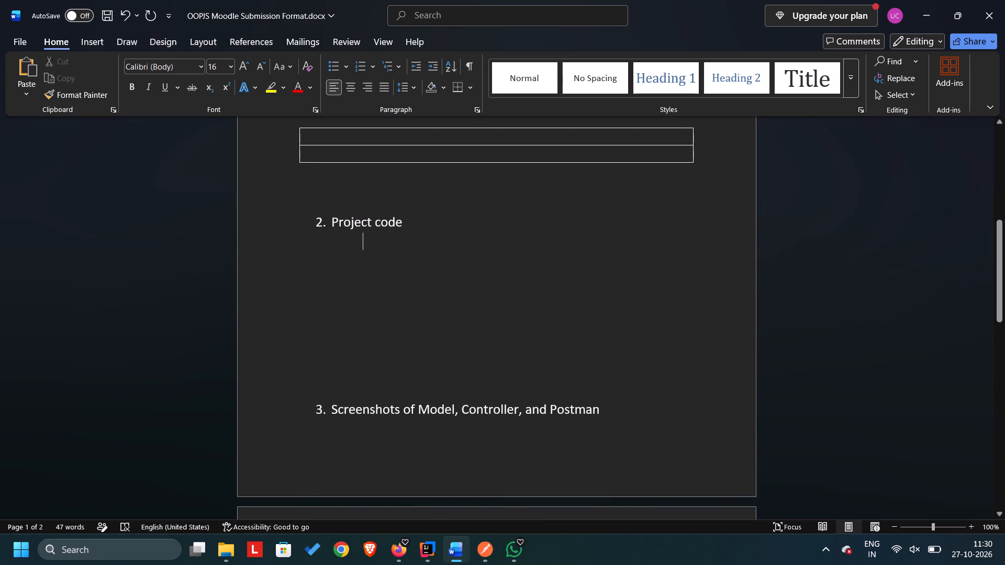
pyautogui.scroll(-4, 518, 493)
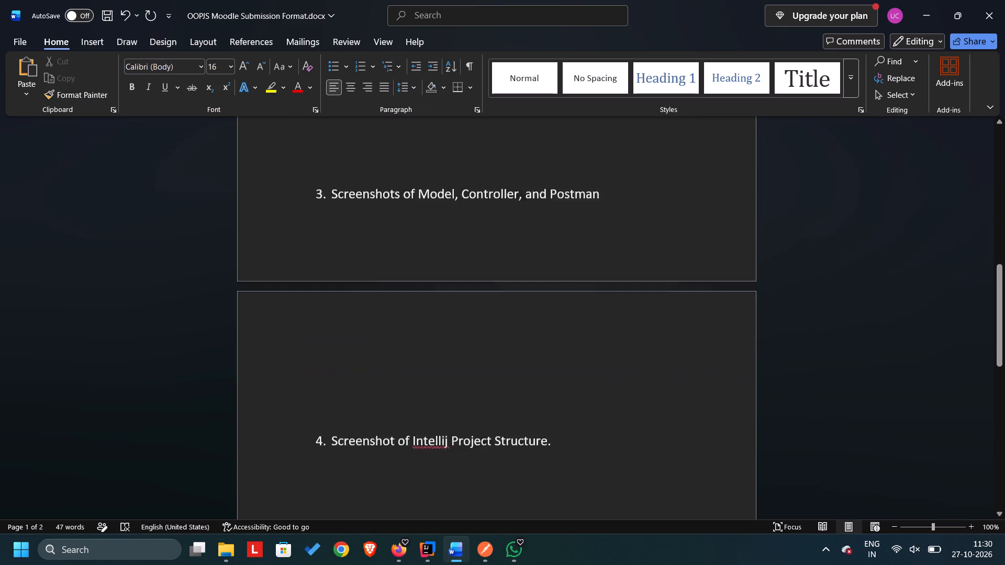
pyautogui.scroll(5, 518, 493)
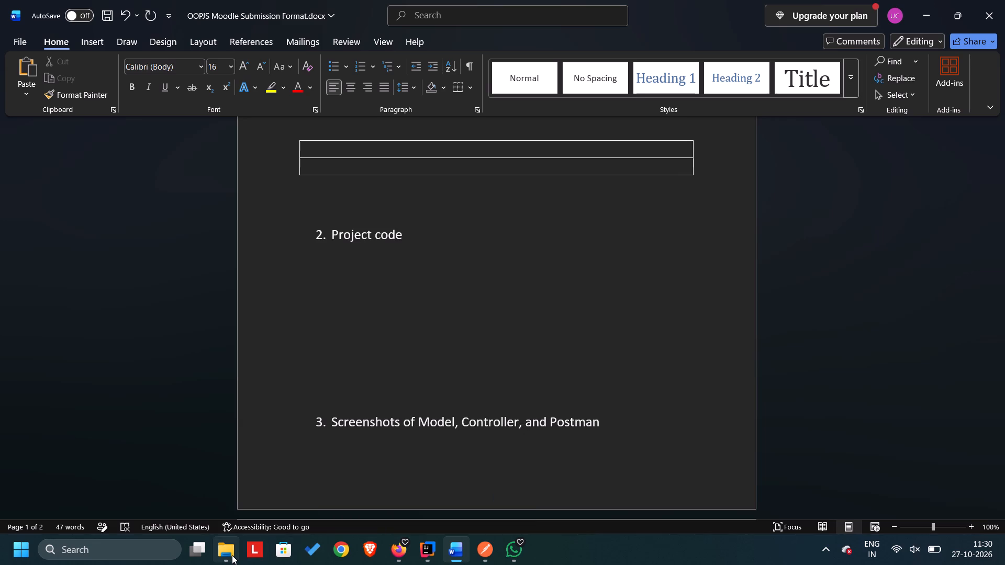
# Switch to IntelliJ IDEA and look through the student project's open source files, ending on Student.java.
pyautogui.click(426, 550)
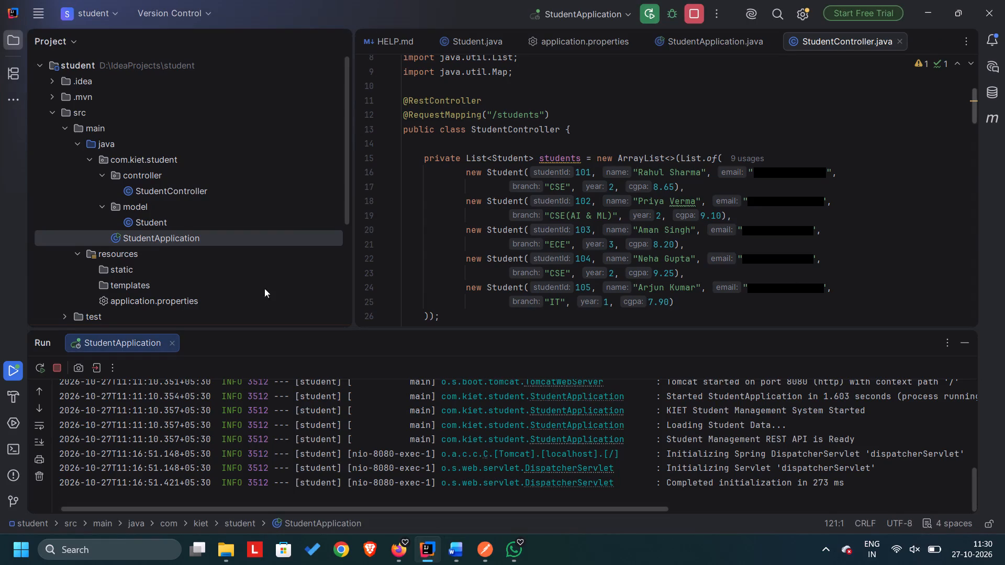
pyautogui.click(181, 188)
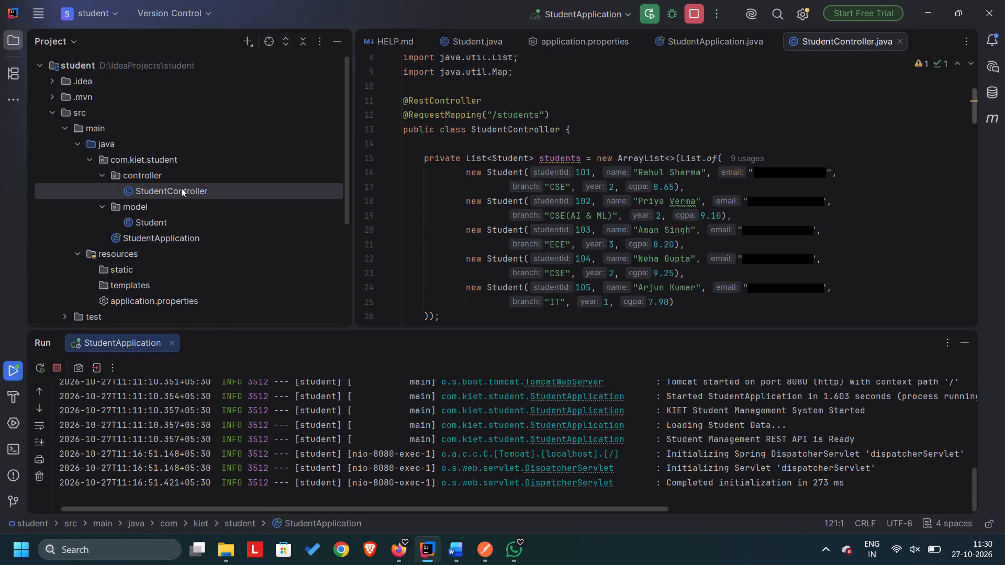
pyautogui.click(580, 42)
pyautogui.click(694, 41)
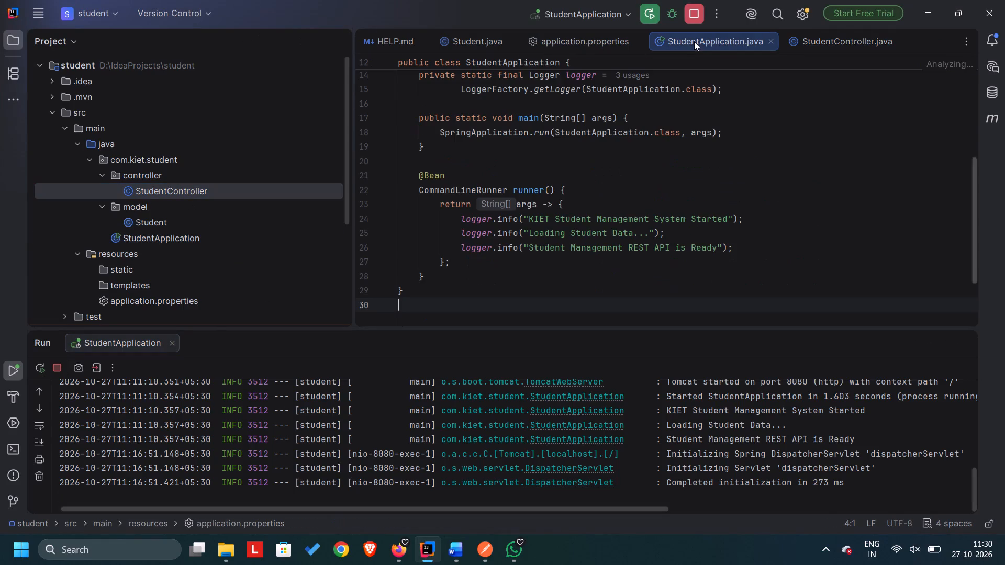
pyautogui.click(819, 42)
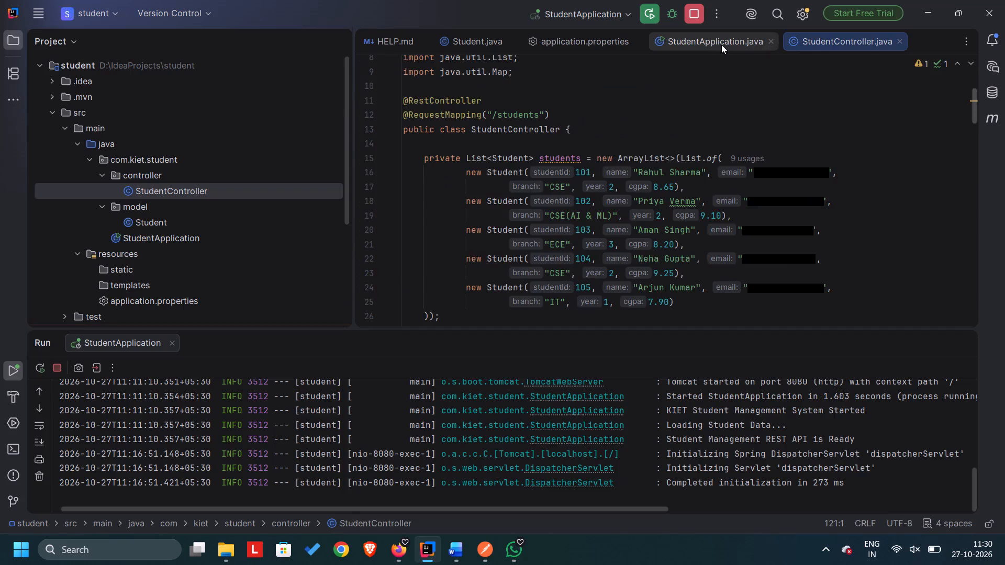
pyautogui.click(721, 44)
pyautogui.click(472, 41)
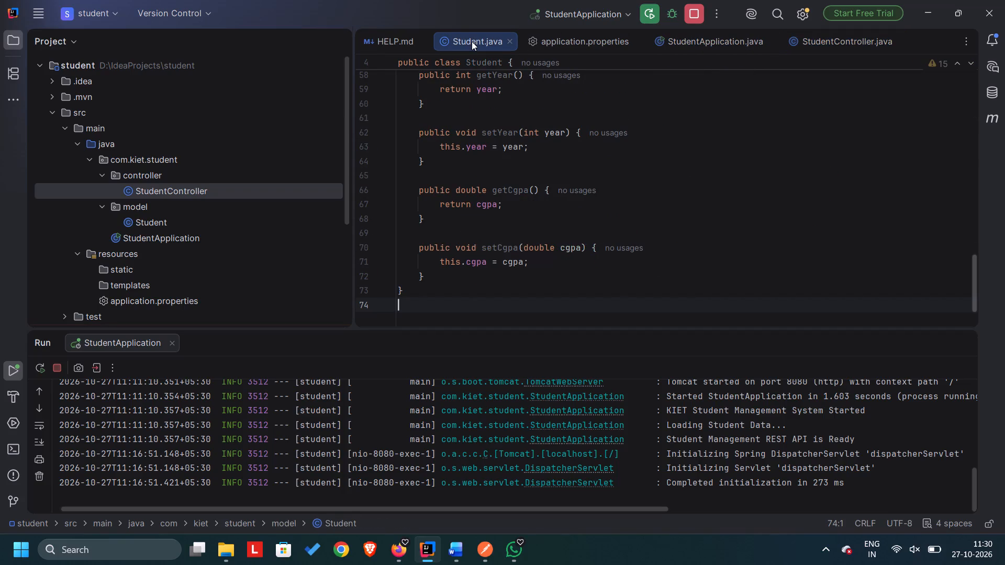
# In the Word document, add the line Student.java under the Project code heading, followed by a new line.
pyautogui.hotkey('alt', 'Tab')
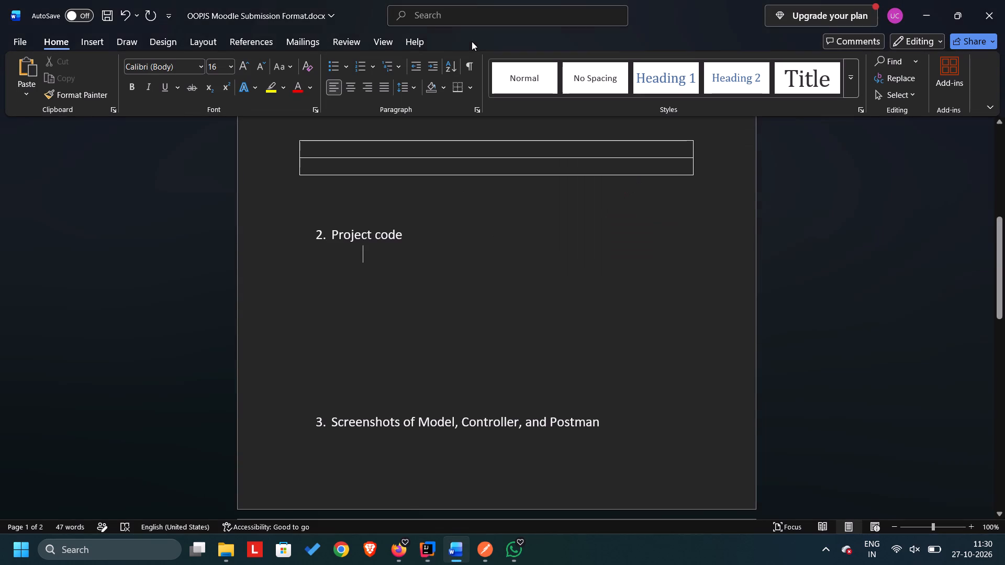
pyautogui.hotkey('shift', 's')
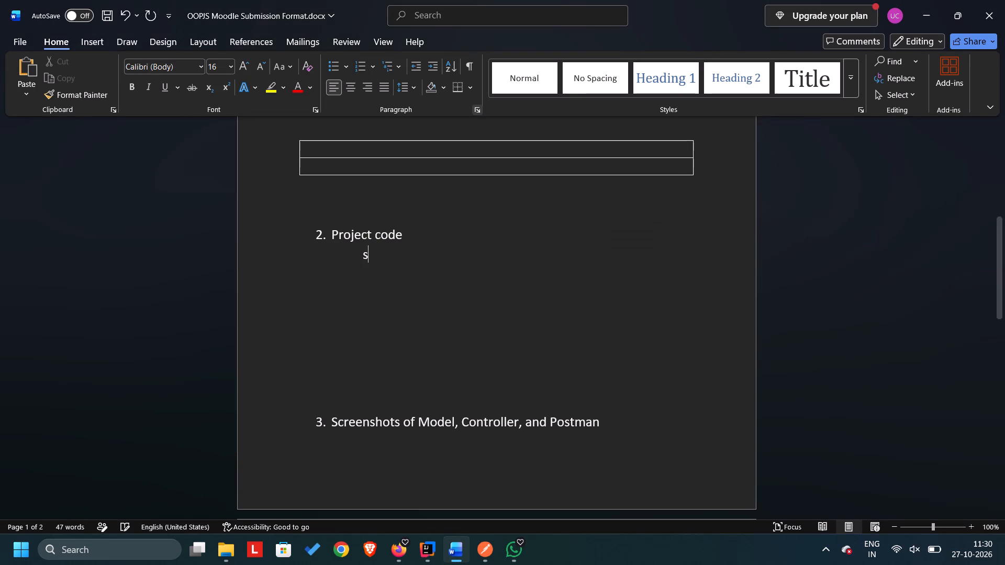
pyautogui.press('BackSpace')
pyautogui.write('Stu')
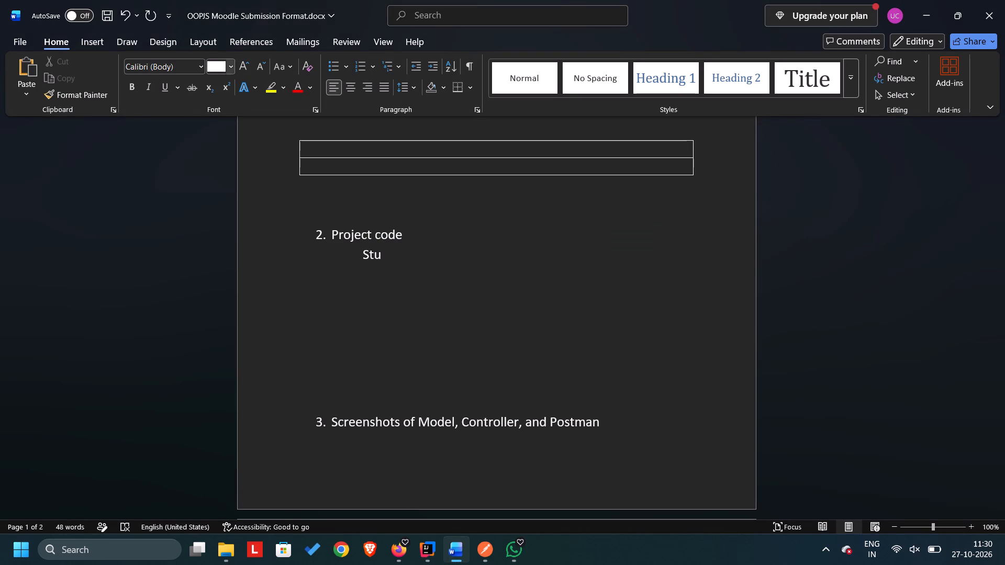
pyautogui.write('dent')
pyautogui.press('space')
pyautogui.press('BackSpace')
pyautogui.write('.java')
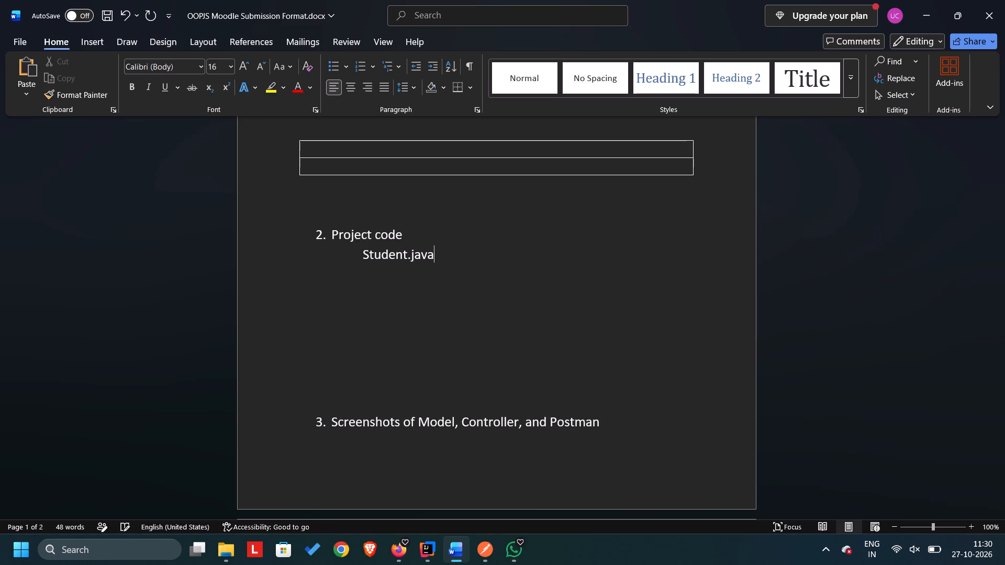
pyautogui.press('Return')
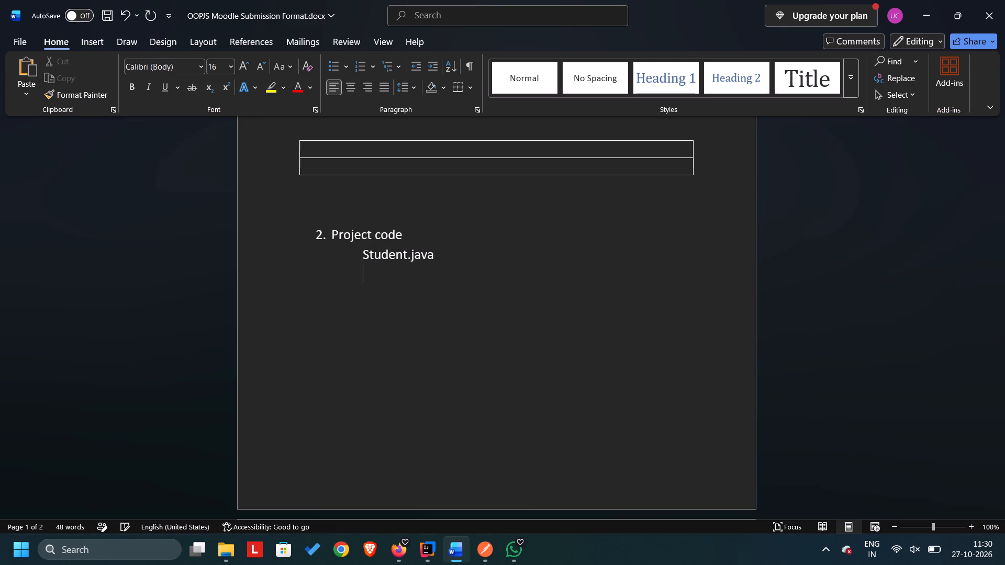
# In a new Firefox tab, search the web for code highlighter and open the Syntax Highlighter result.
pyautogui.click(394, 555)
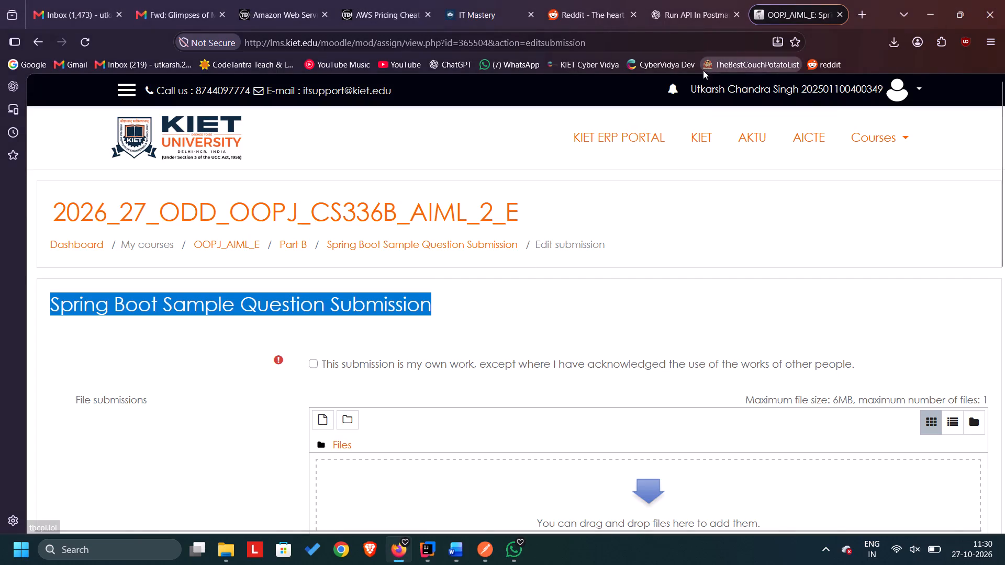
pyautogui.click(864, 2)
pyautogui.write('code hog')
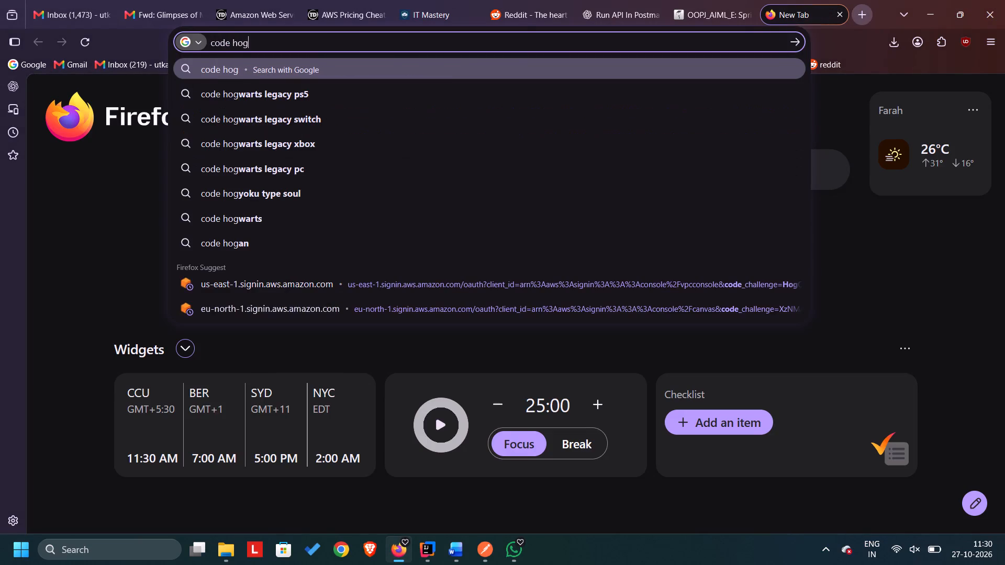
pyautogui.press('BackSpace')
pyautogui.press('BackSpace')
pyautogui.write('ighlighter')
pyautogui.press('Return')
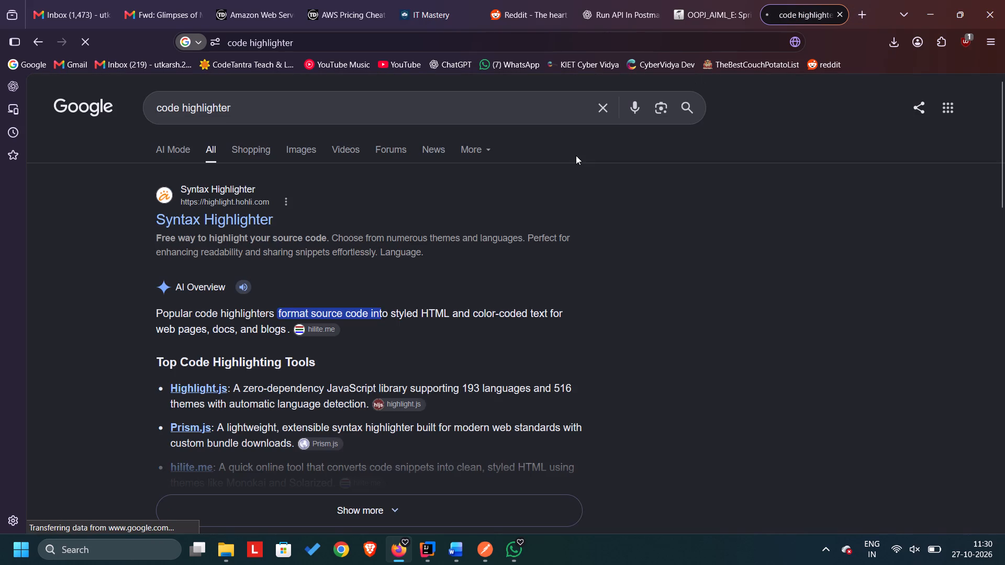
pyautogui.click(237, 220)
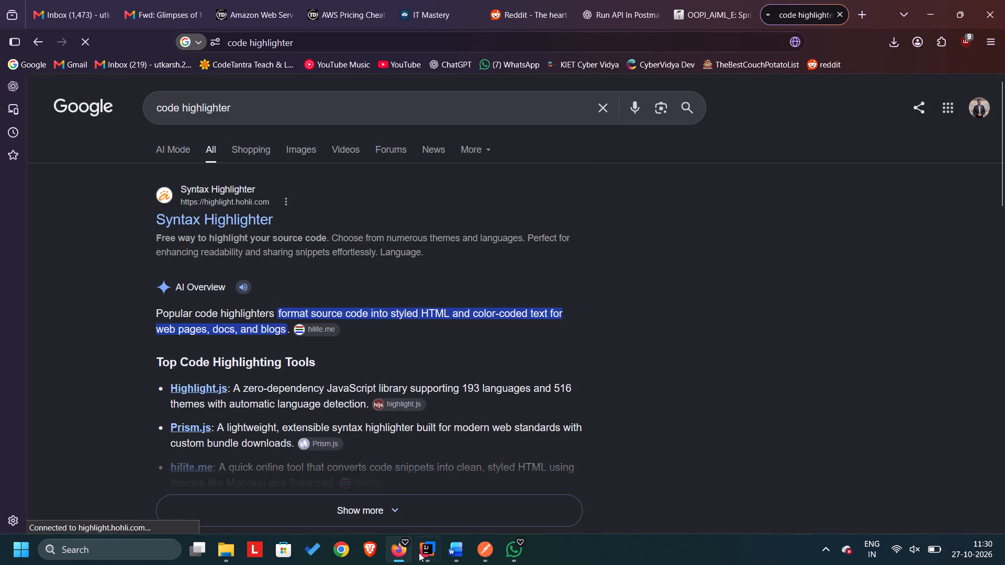
# Copy the entire code of Student.java from IntelliJ IDEA.
pyautogui.click(440, 551)
pyautogui.click(508, 251)
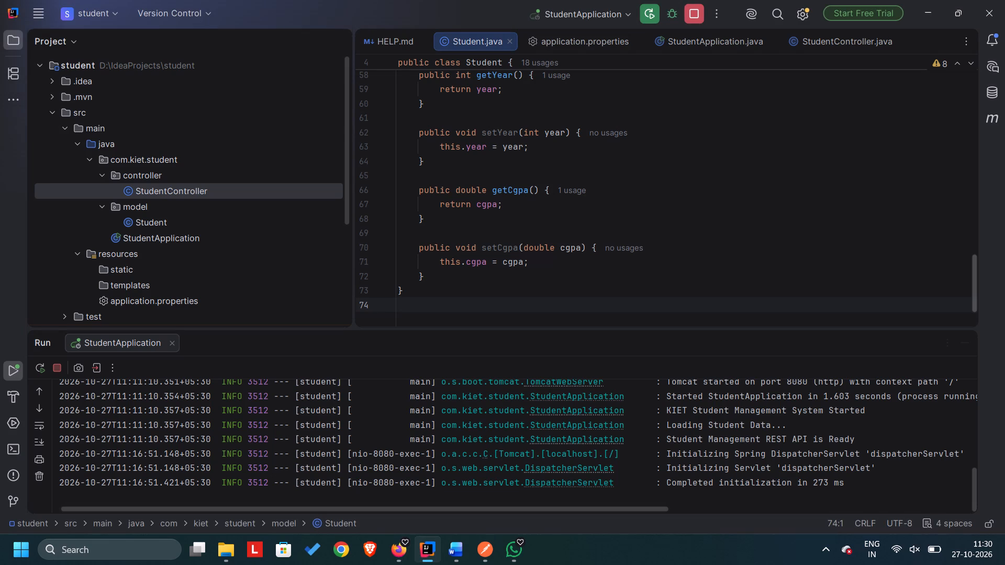
pyautogui.hotkey('ctrl', 'a')
pyautogui.hotkey('ctrl', 'c')
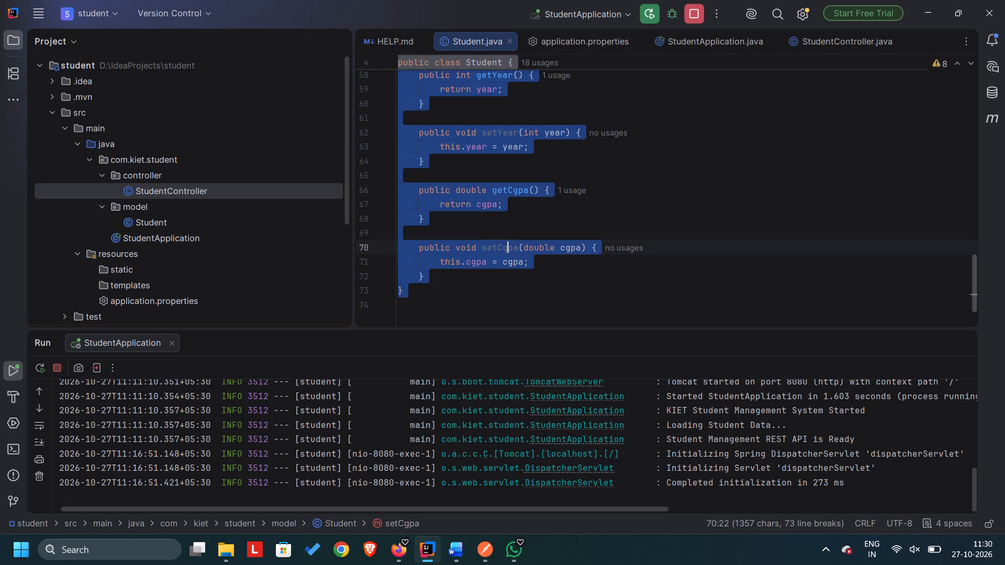
# Back in Firefox, look through the other code highlighter search results and open the highlight.js site in a new tab.
pyautogui.hotkey('alt', 'Tab')
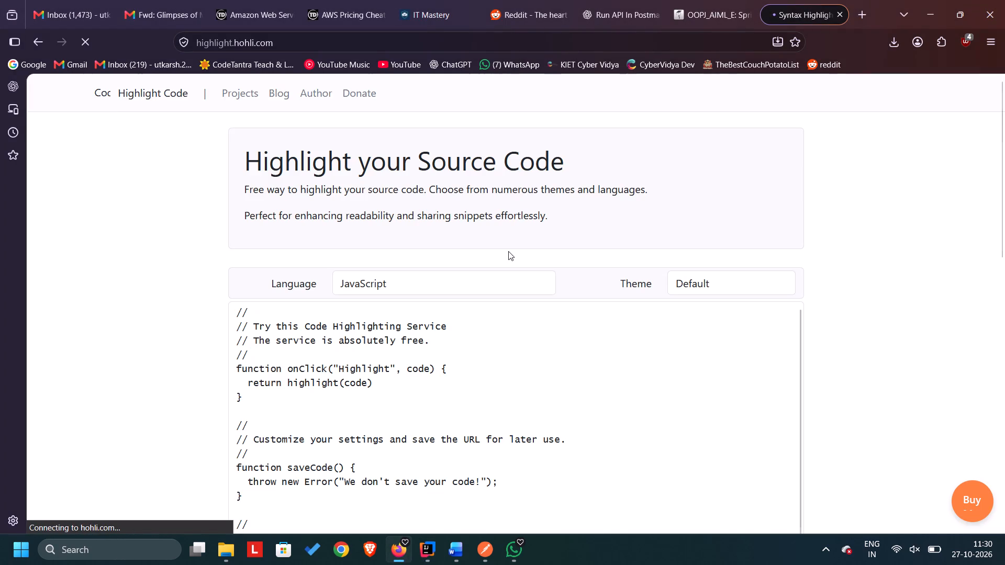
pyautogui.hscroll(8, 435, 290)
pyautogui.scroll(-3, 435, 290)
pyautogui.click(344, 357)
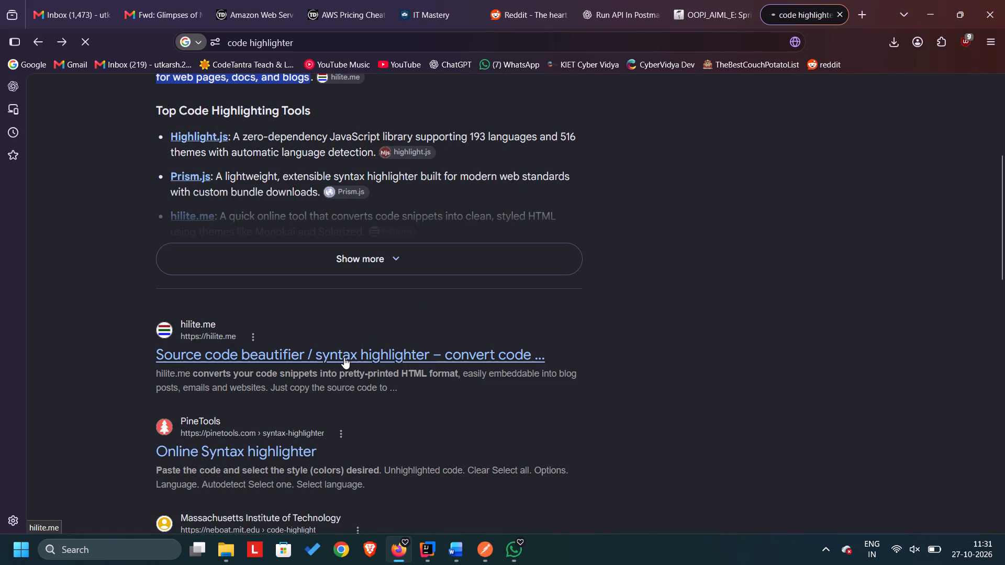
pyautogui.scroll(-4, 344, 357)
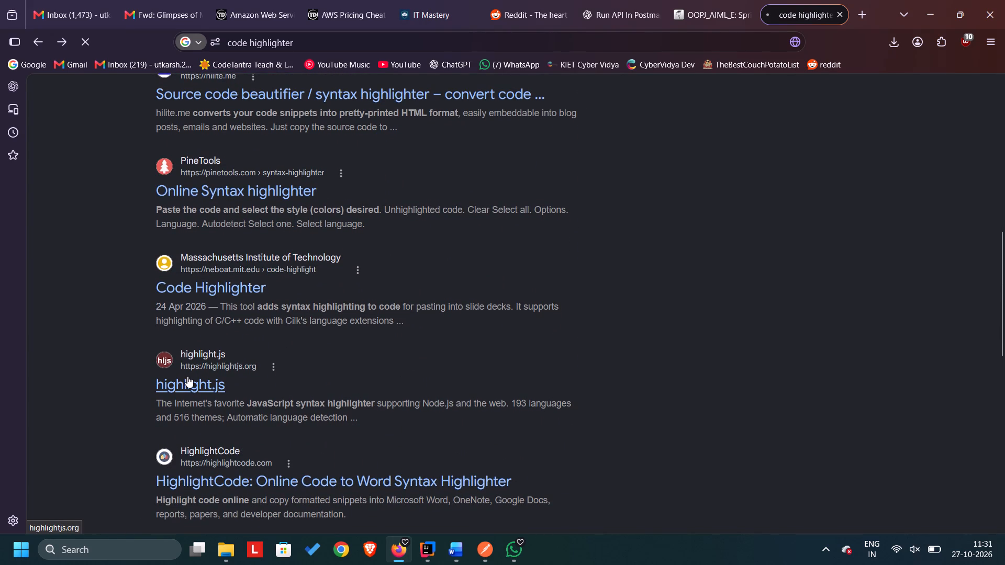
pyautogui.moveTo(187, 376); pyautogui.dragTo(846, 4)
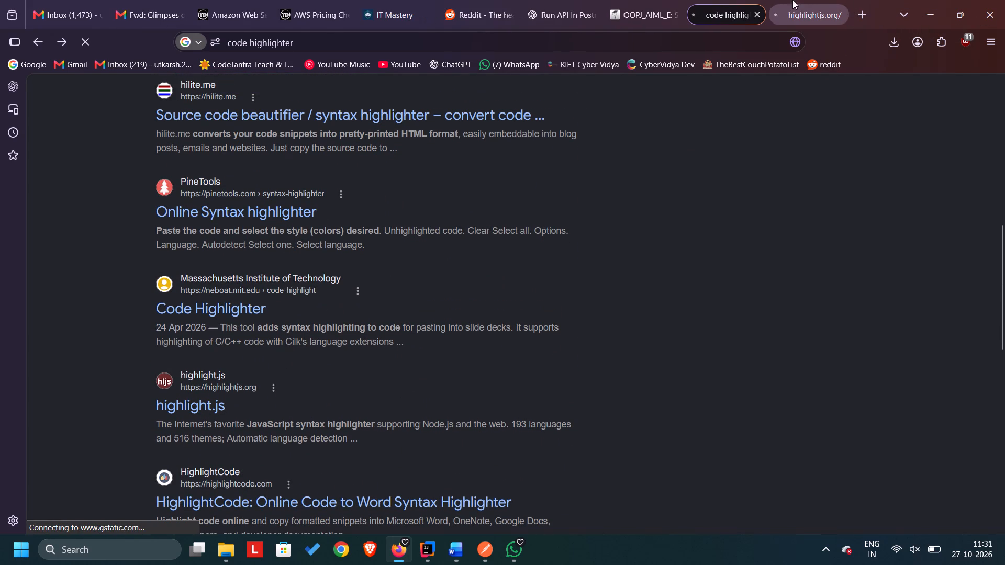
# In the Word document, paste the copied Student.java code below its title, keeping source formatting, and add two new lines after it.
pyautogui.click(459, 541)
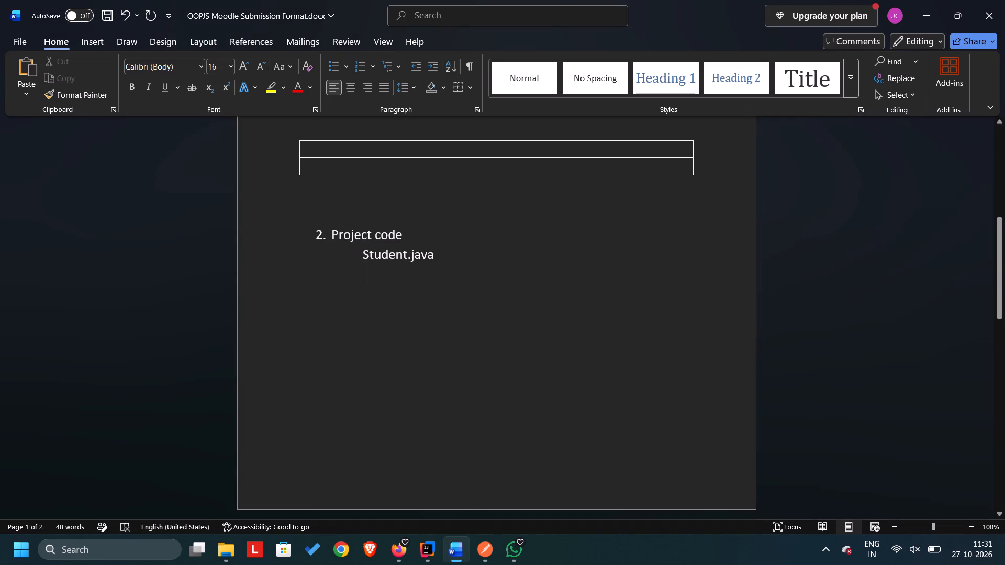
pyautogui.click(28, 87)
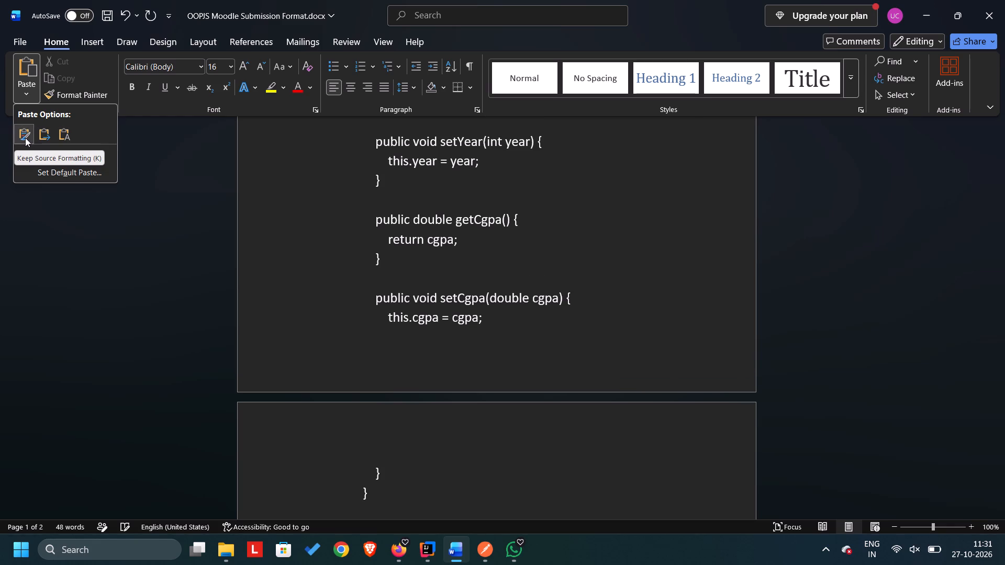
pyautogui.click(25, 138)
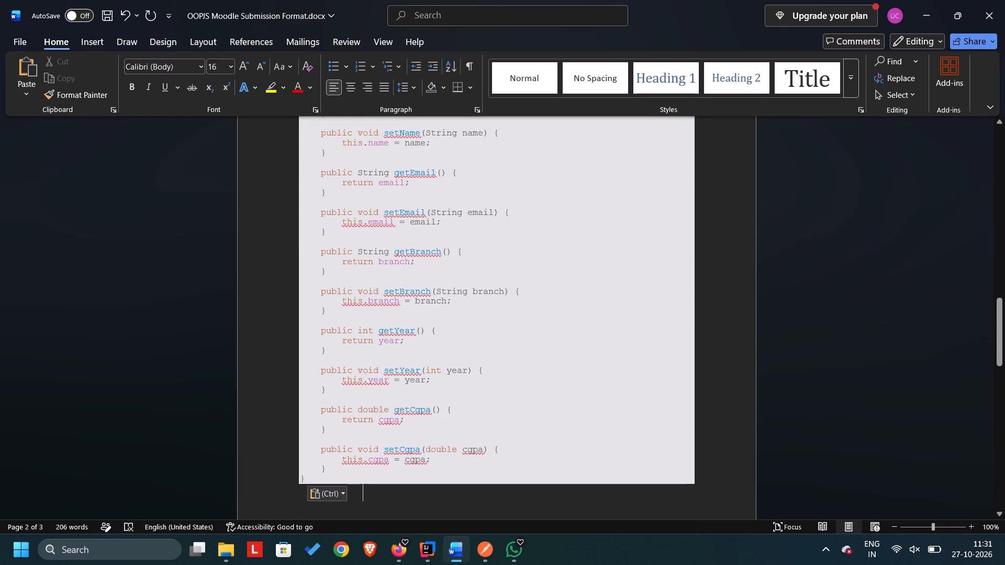
pyautogui.scroll(5, 572, 243)
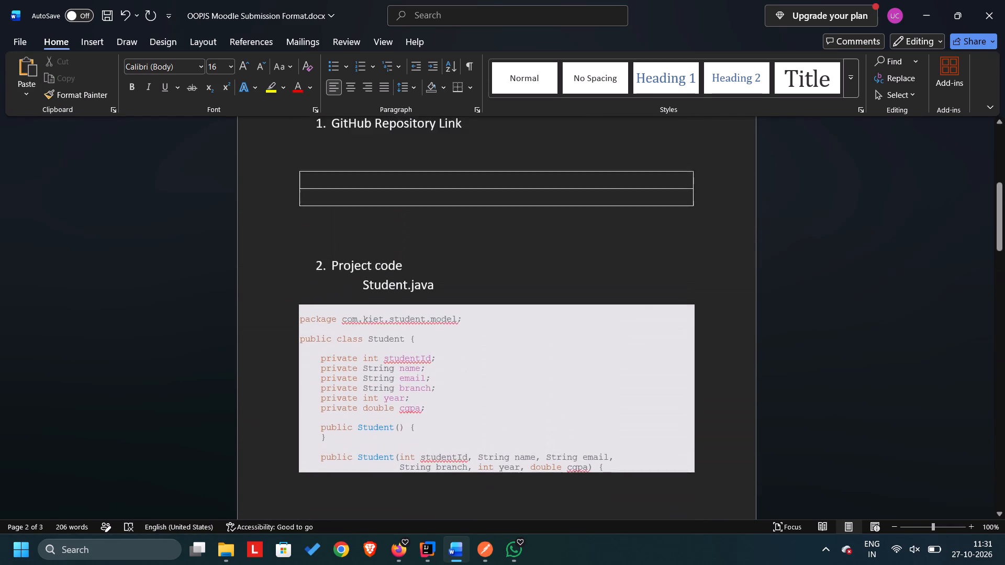
pyautogui.scroll(-8, 572, 243)
pyautogui.hscroll(1, 572, 243)
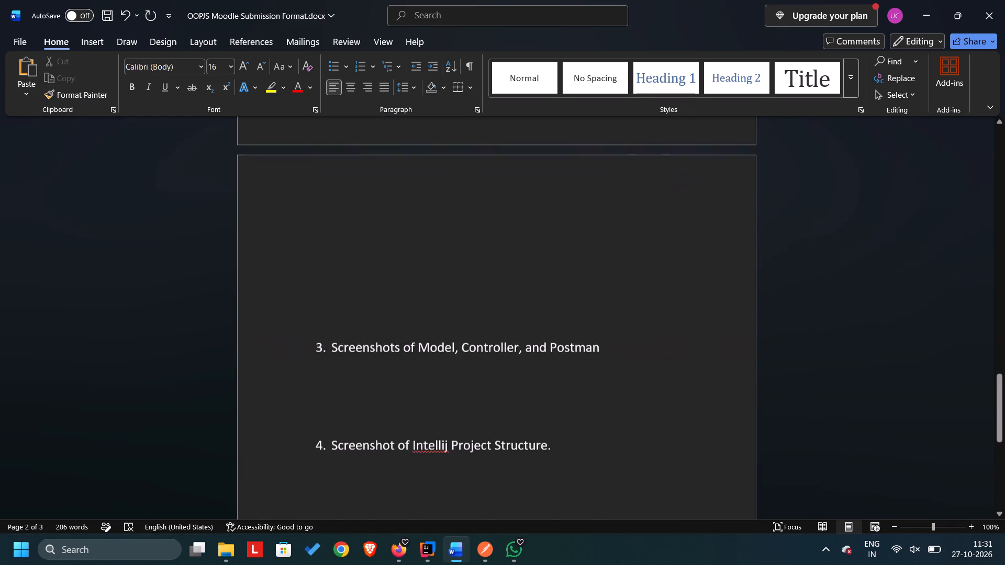
pyautogui.hscroll(1, 572, 243)
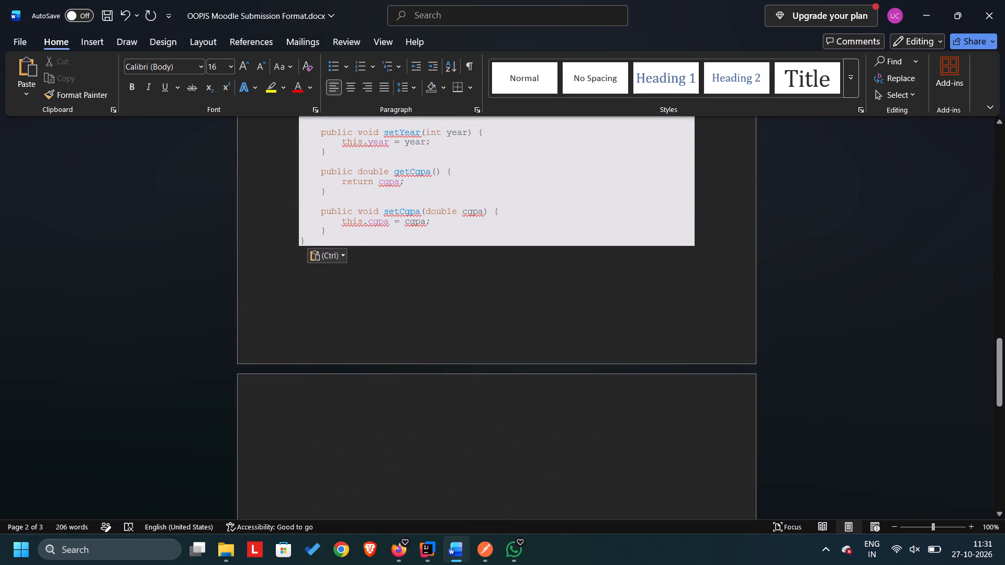
pyautogui.press('Return')
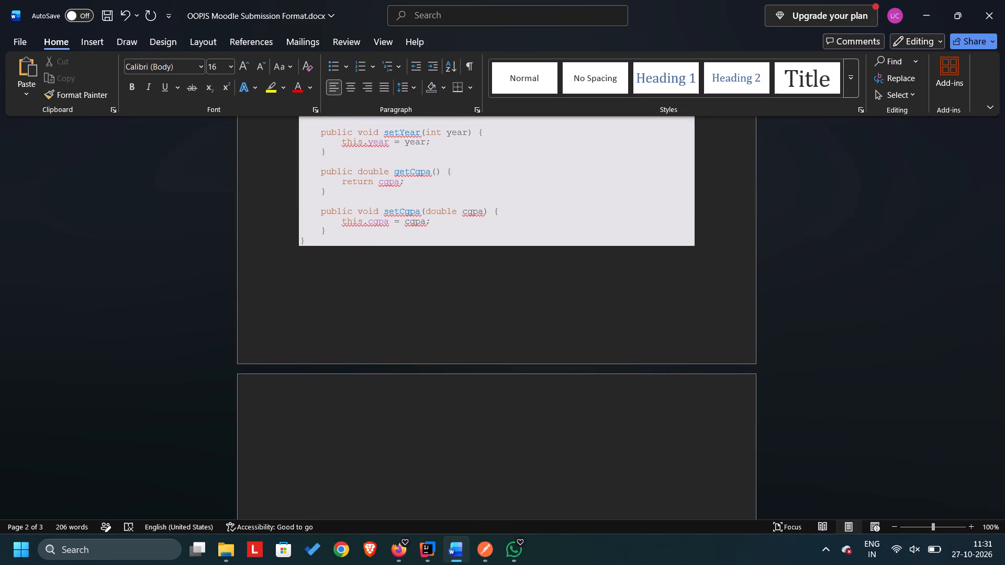
pyautogui.press('Return')
pyautogui.hotkey('alt', 'Tab')
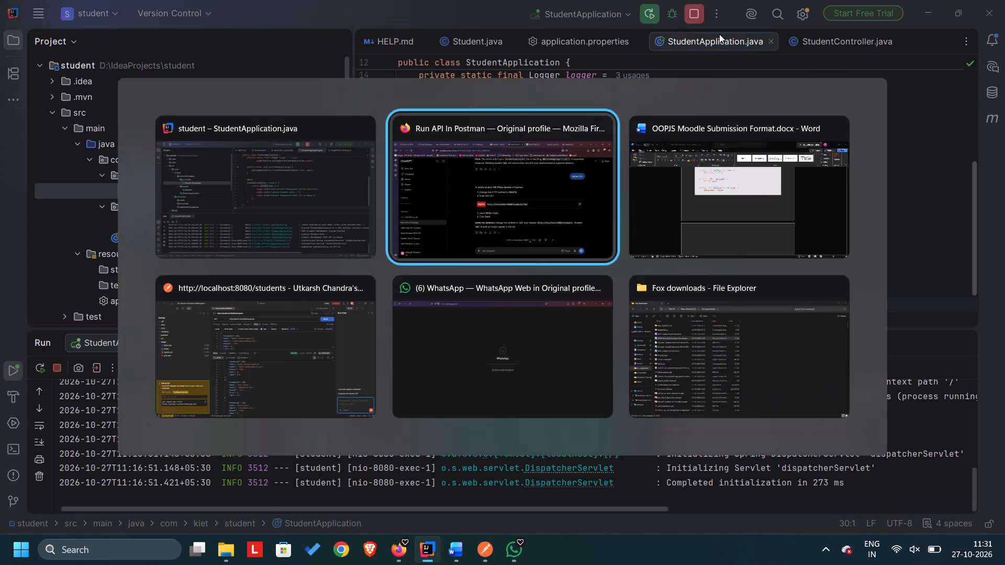
pyautogui.hotkey('alt', 'Tab')
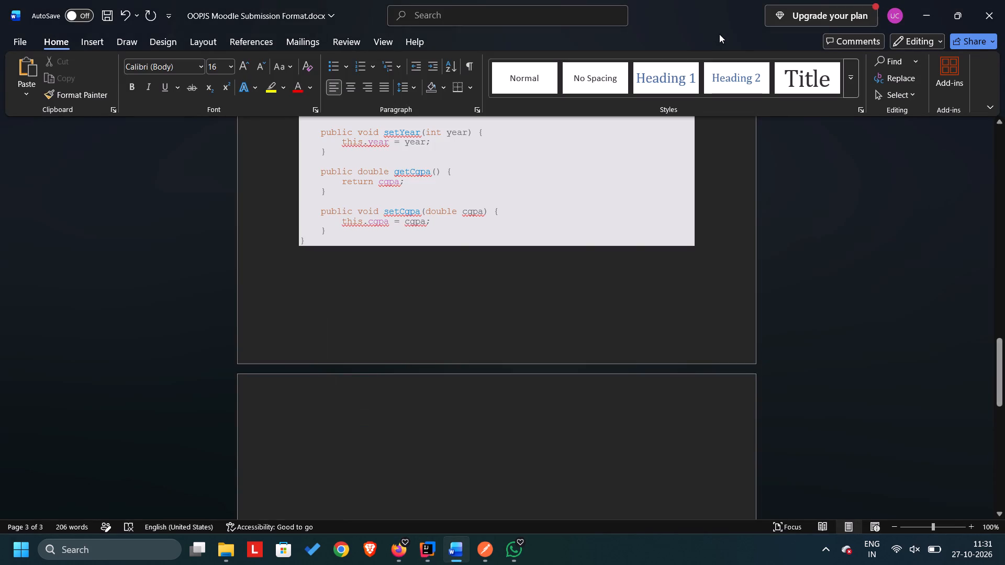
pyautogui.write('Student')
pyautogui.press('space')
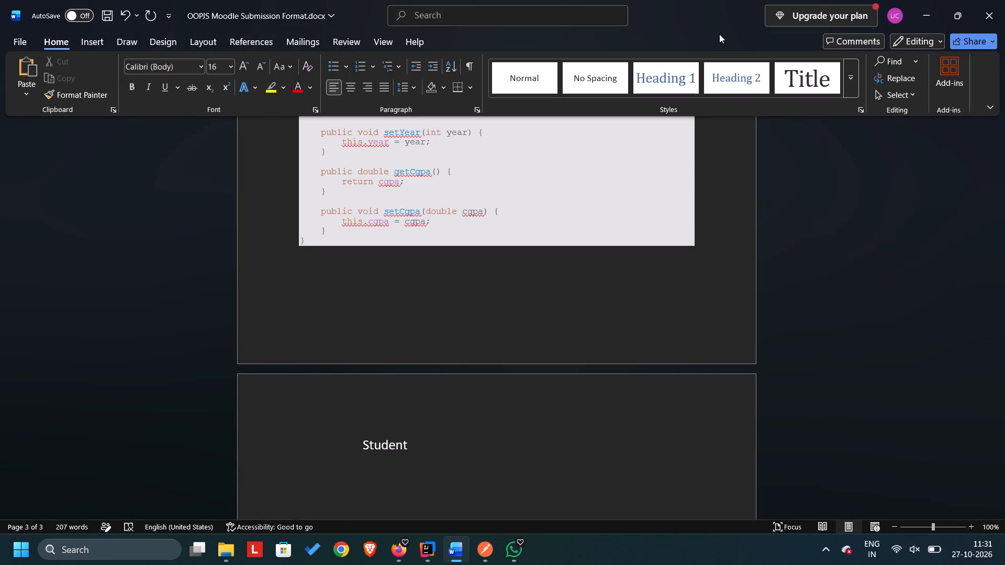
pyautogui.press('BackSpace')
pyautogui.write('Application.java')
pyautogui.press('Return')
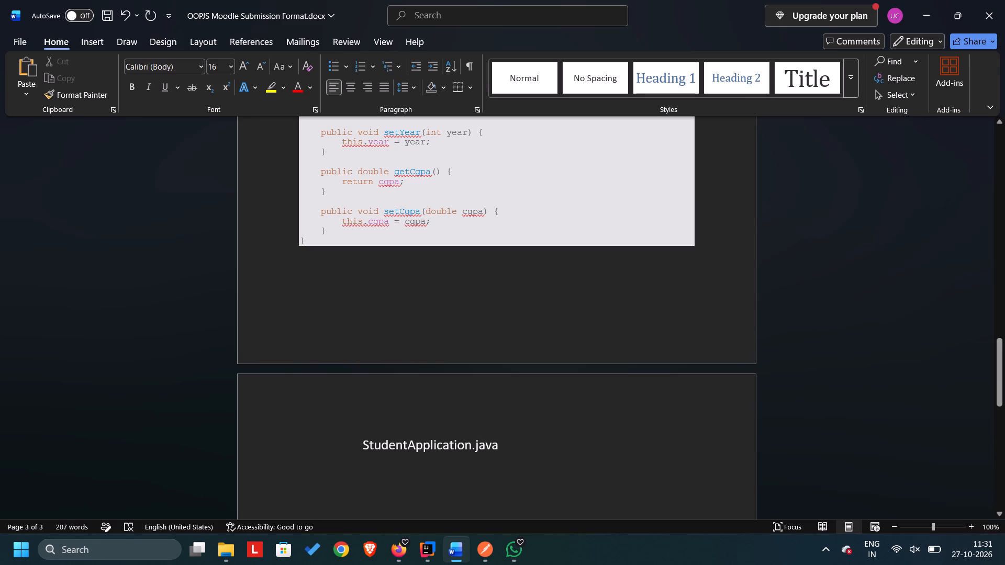
# Copy the entire code of StudentApplication.java from IntelliJ IDEA.
pyautogui.click(431, 550)
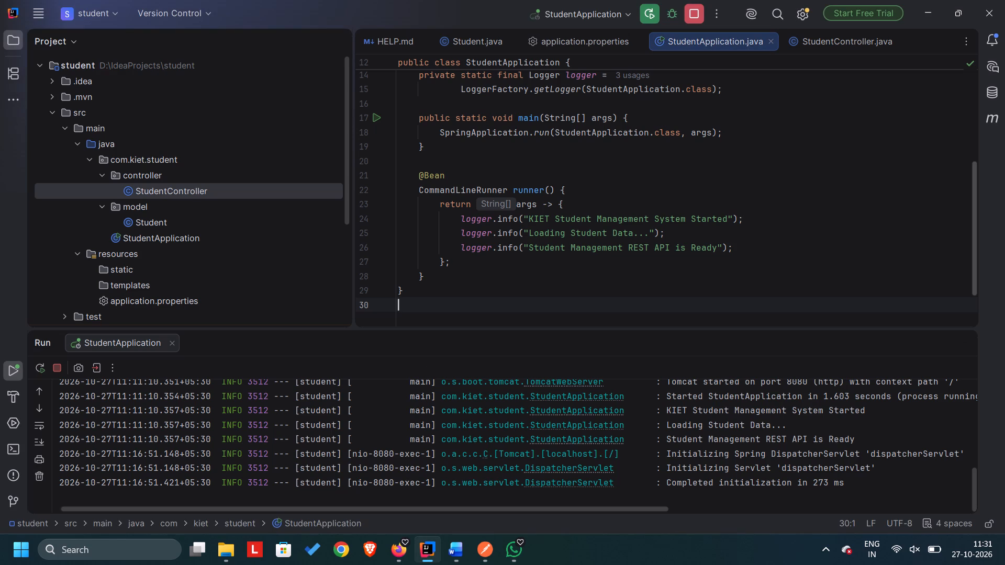
pyautogui.click(510, 238)
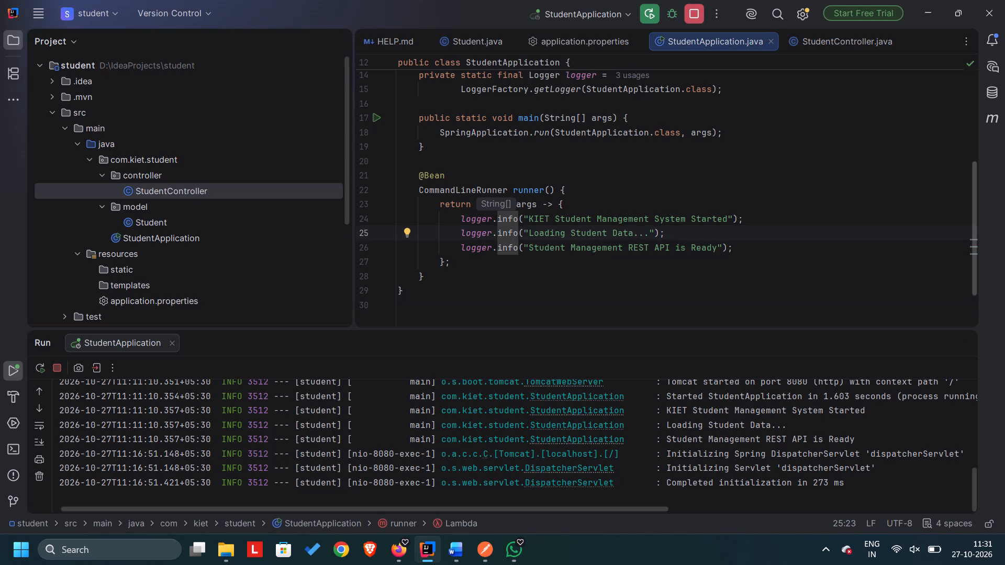
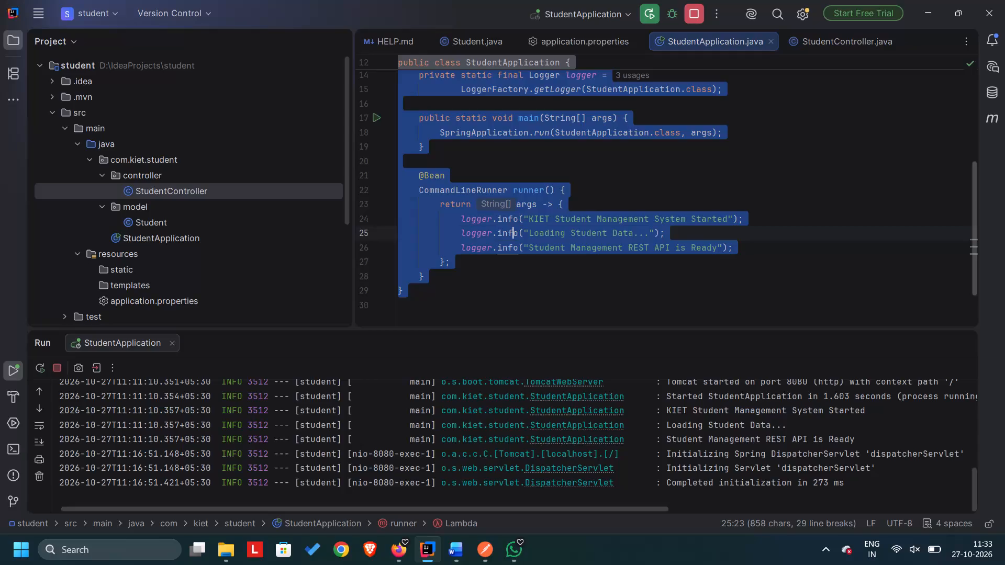
# Copy the selected StudentApplication.java code and paste it below its title in Word, keeping source formatting, with a new line after it.
pyautogui.hotkey('ctrl', 'c')
pyautogui.hotkey('ctrl', 'c')
pyautogui.hotkey('alt', 'Tab')
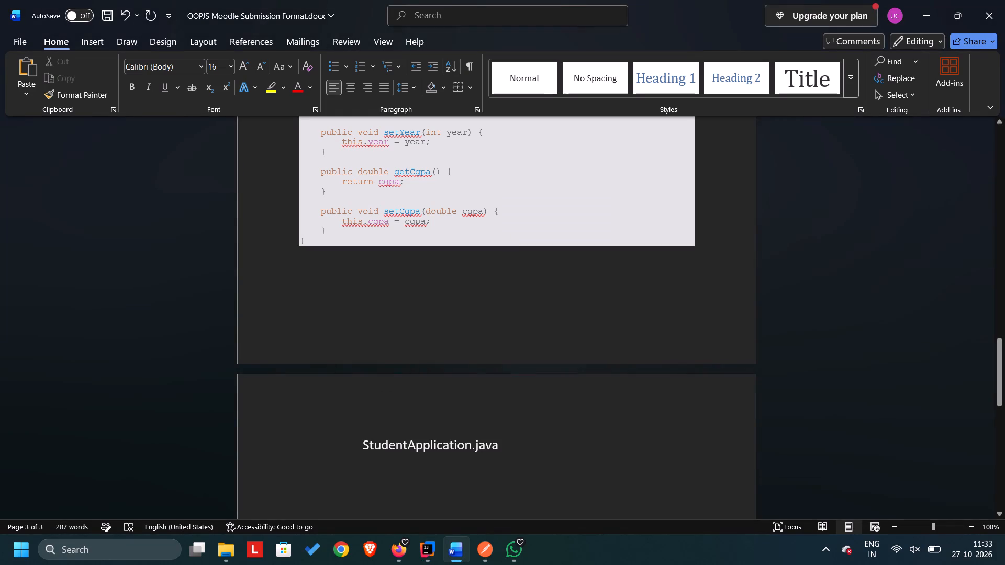
pyautogui.click(21, 89)
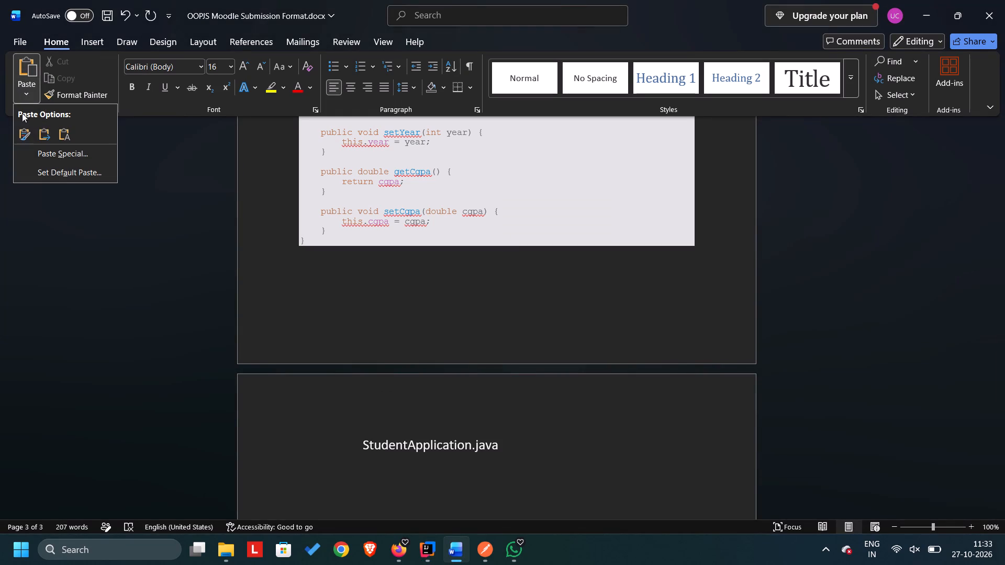
pyautogui.click(24, 133)
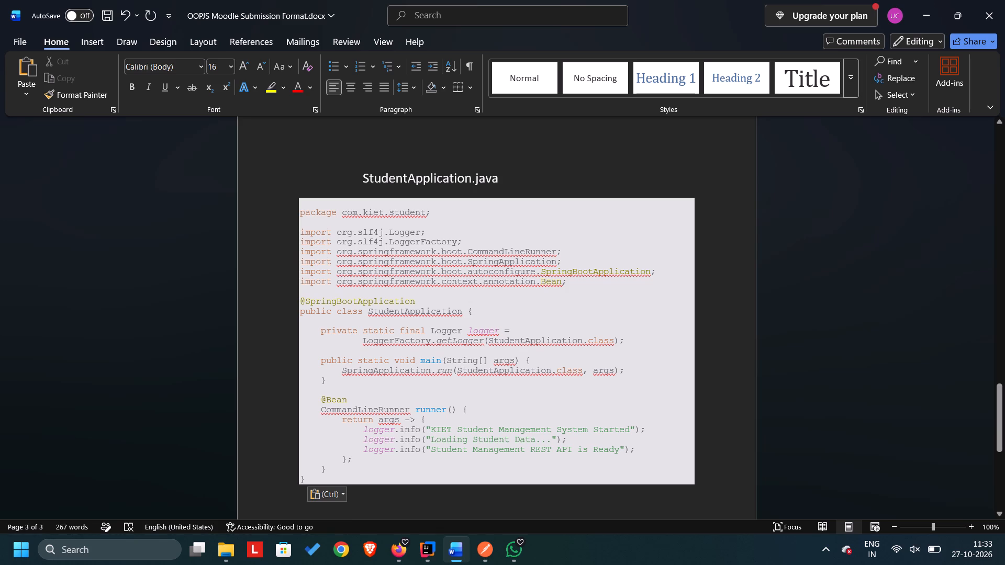
pyautogui.scroll(-4, 99, 380)
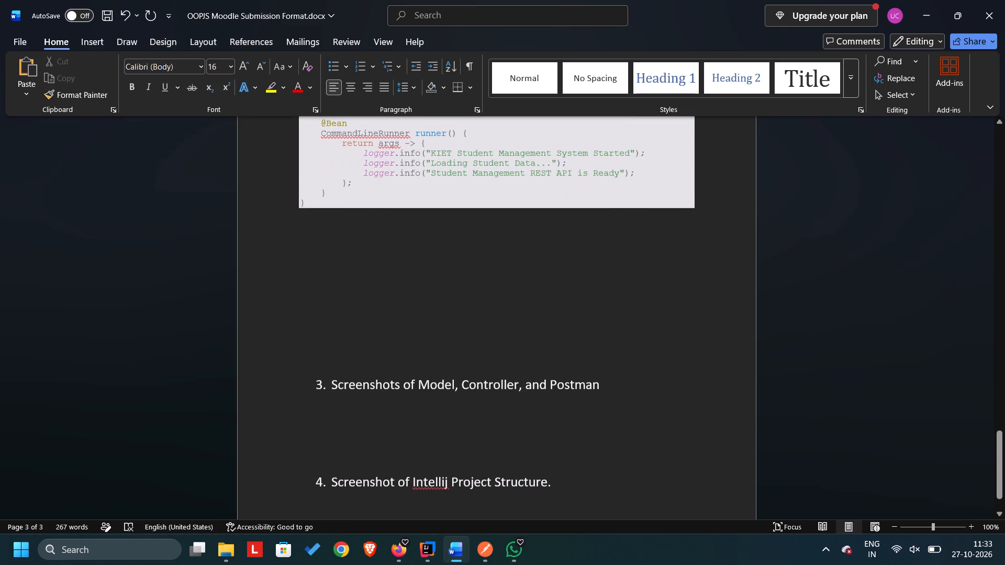
pyautogui.scroll(-1, 99, 380)
pyautogui.press('Return')
# Switch to IntelliJ IDEA and open the StudentController.java file at its beginning.
pyautogui.hotkey('alt', 'Tab')
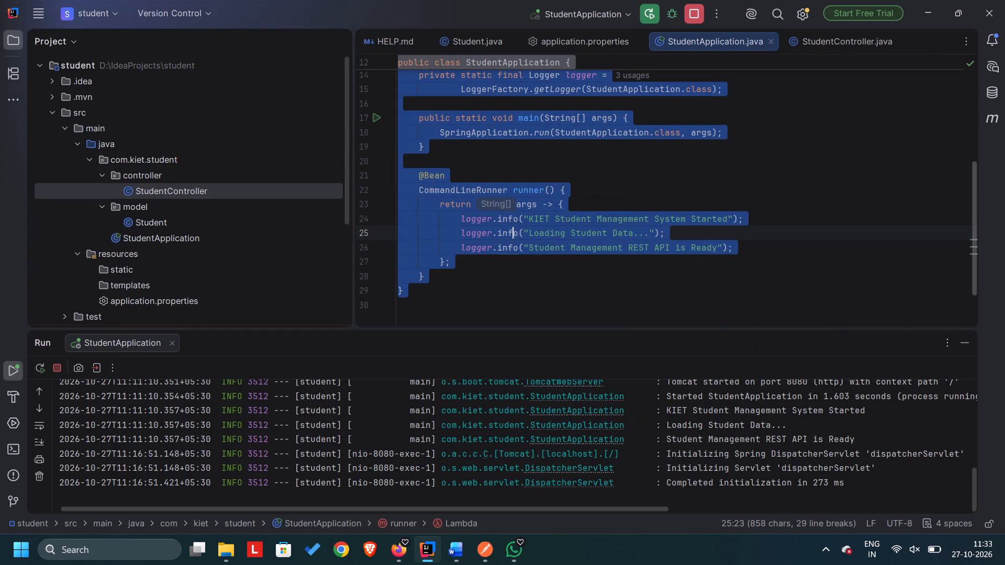
pyautogui.scroll(-8, 747, 195)
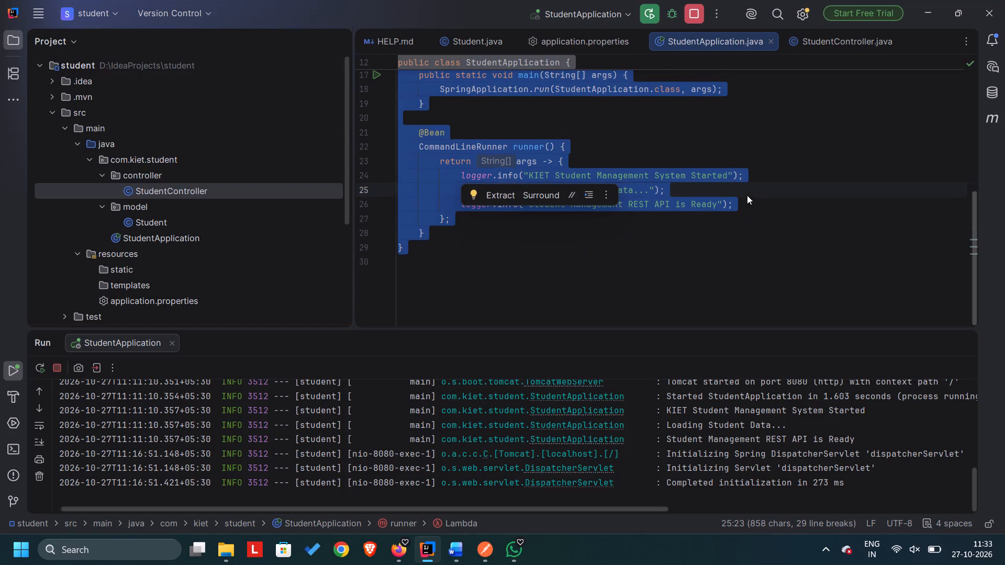
pyautogui.click(833, 46)
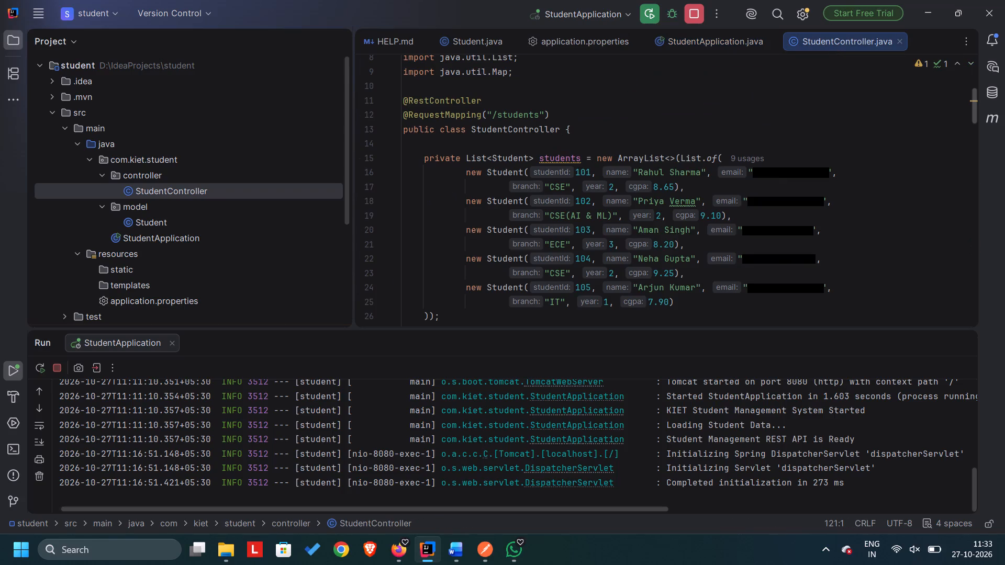
pyautogui.scroll(5, 698, 190)
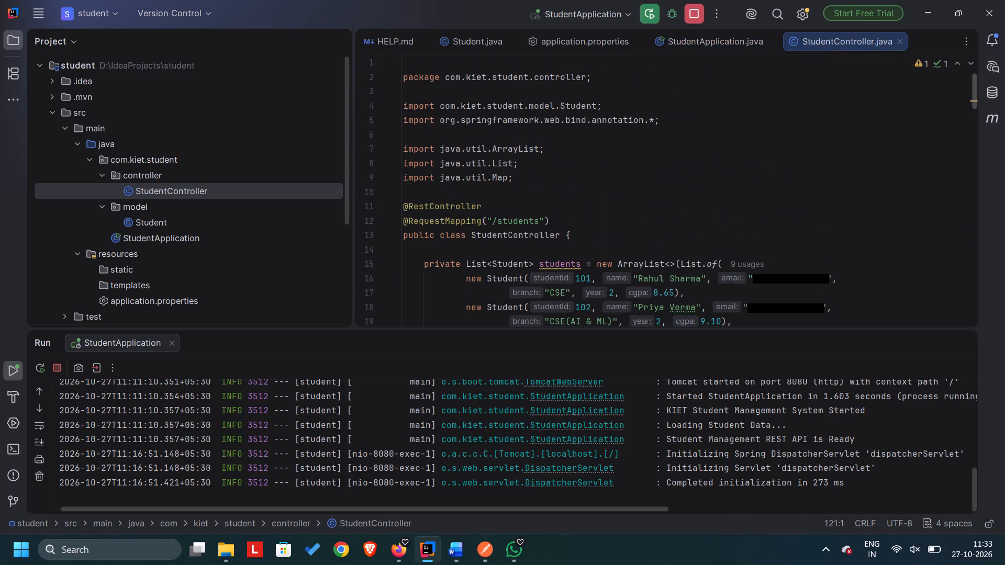
# Back in Word, add the line StudentController.java below the pasted StudentApplication code, followed by a new line.
pyautogui.hotkey('alt', 'Tab')
pyautogui.write('Student')
pyautogui.write('Controller.java')
pyautogui.press('Return')
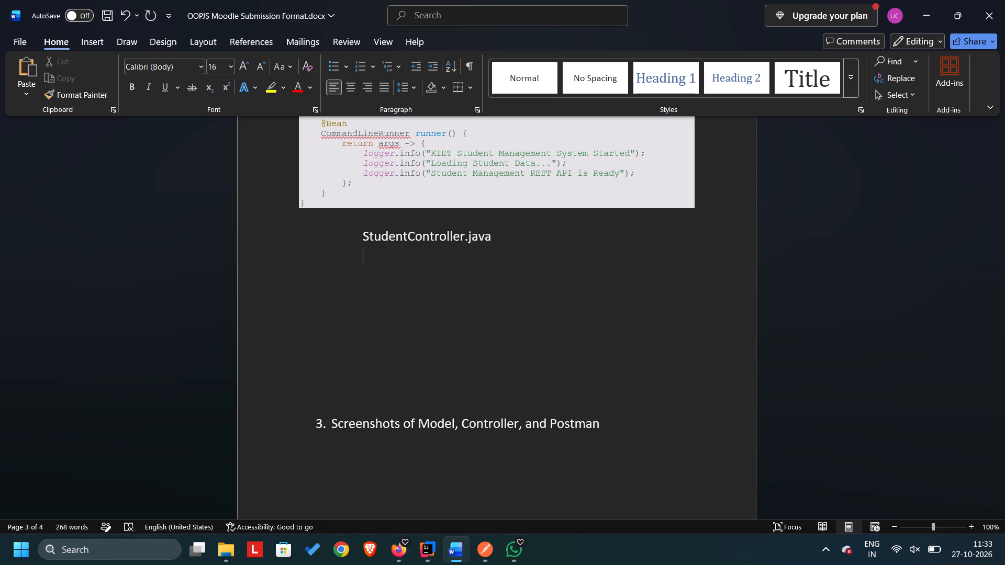
# Copy the entire code of StudentController.java from IntelliJ IDEA.
pyautogui.hotkey('alt', 'Tab')
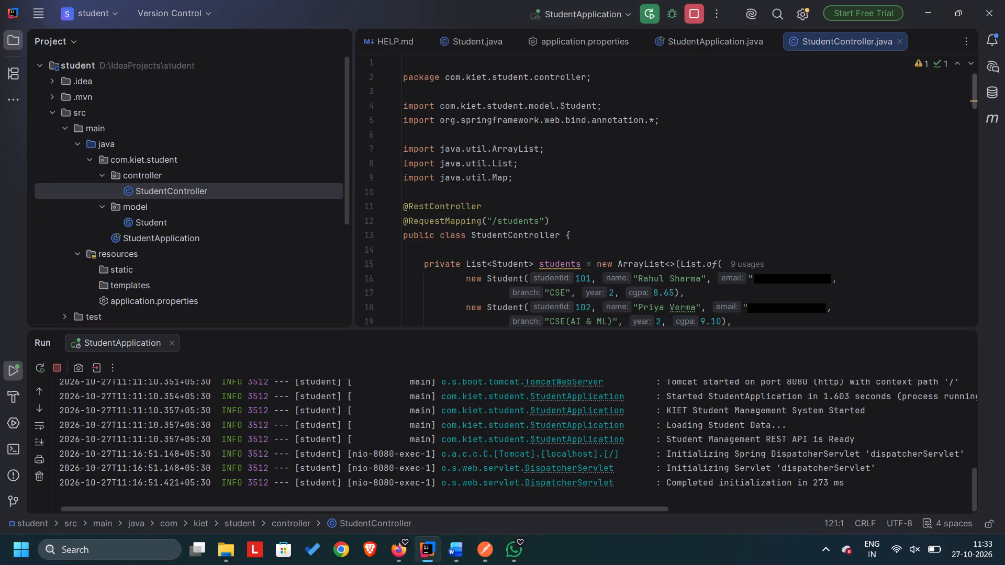
pyautogui.click(556, 161)
pyautogui.hotkey('ctrl', 'a')
pyautogui.hotkey('ctrl', 'c')
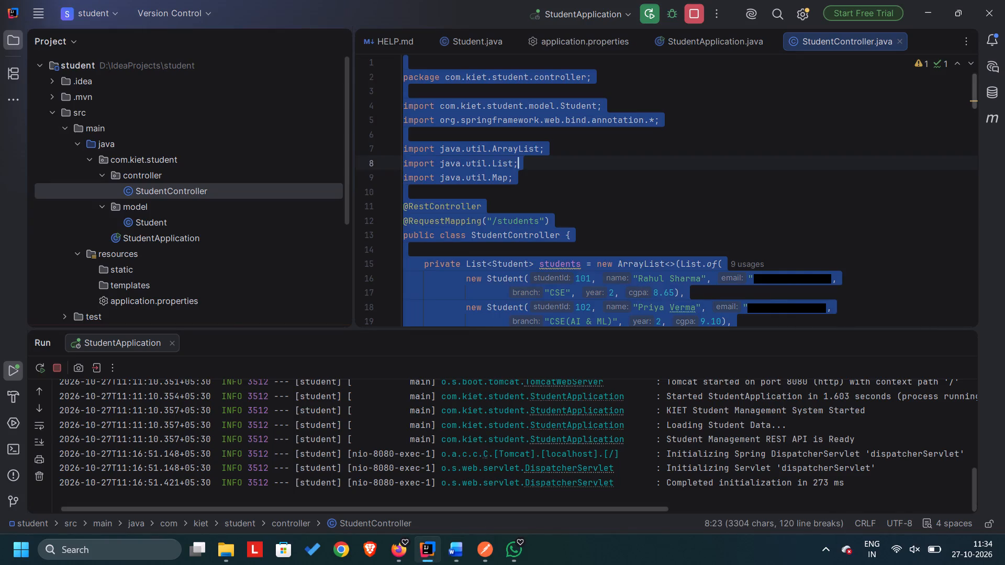
pyautogui.hotkey('ctrl', 'c')
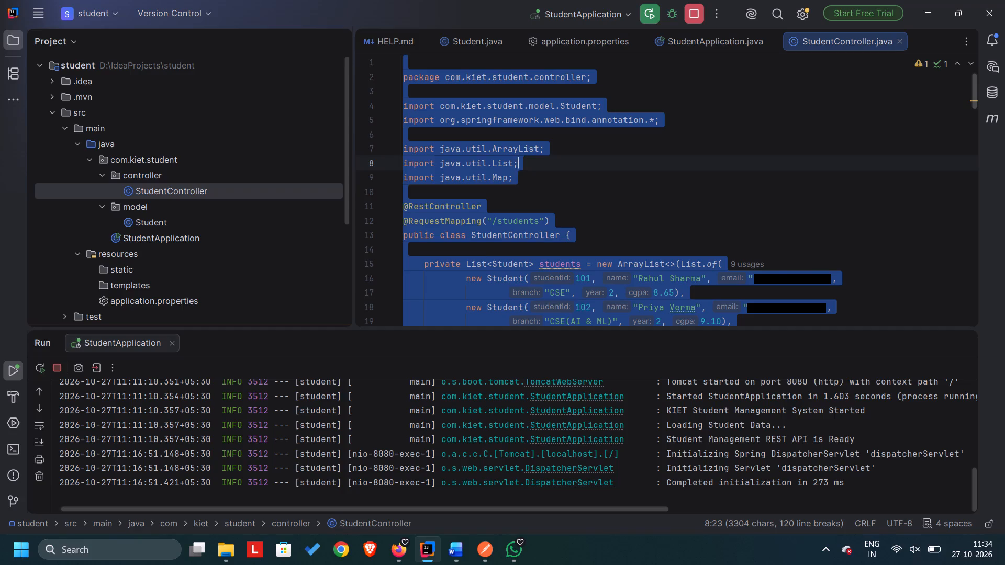
# In the Word document, paste the copied StudentController.java code below its title, keeping source formatting.
pyautogui.hotkey('alt', 'Tab')
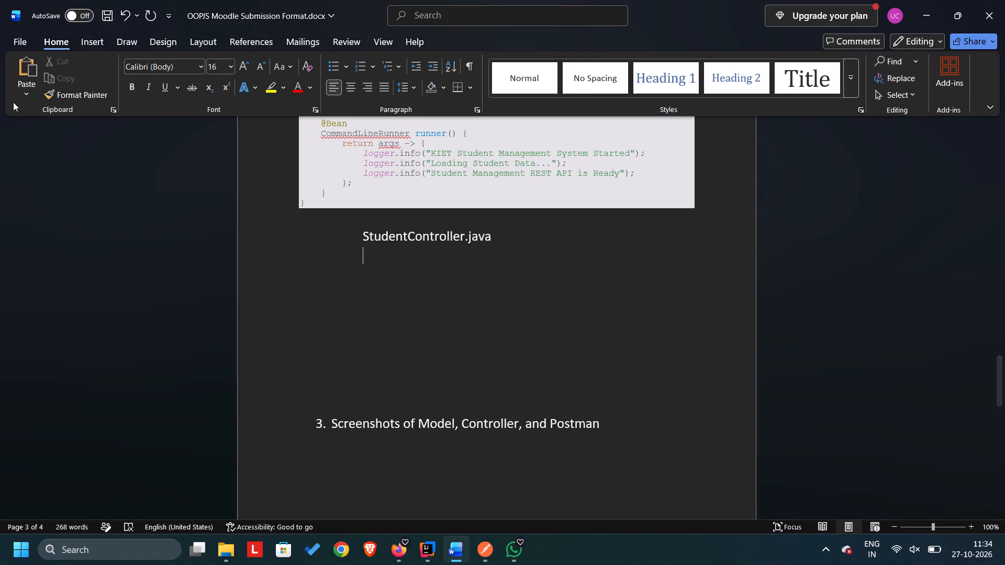
pyautogui.click(24, 99)
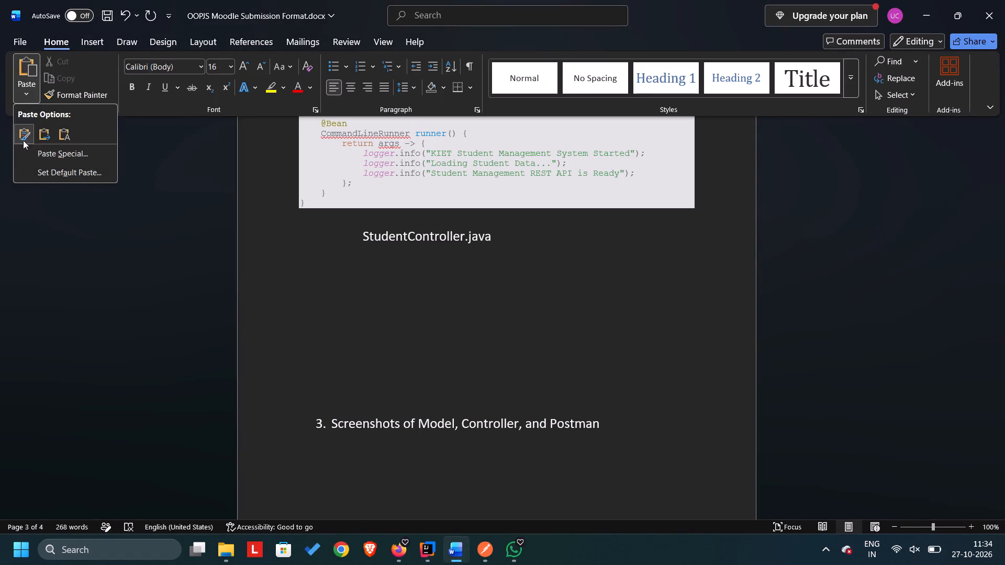
pyautogui.click(23, 140)
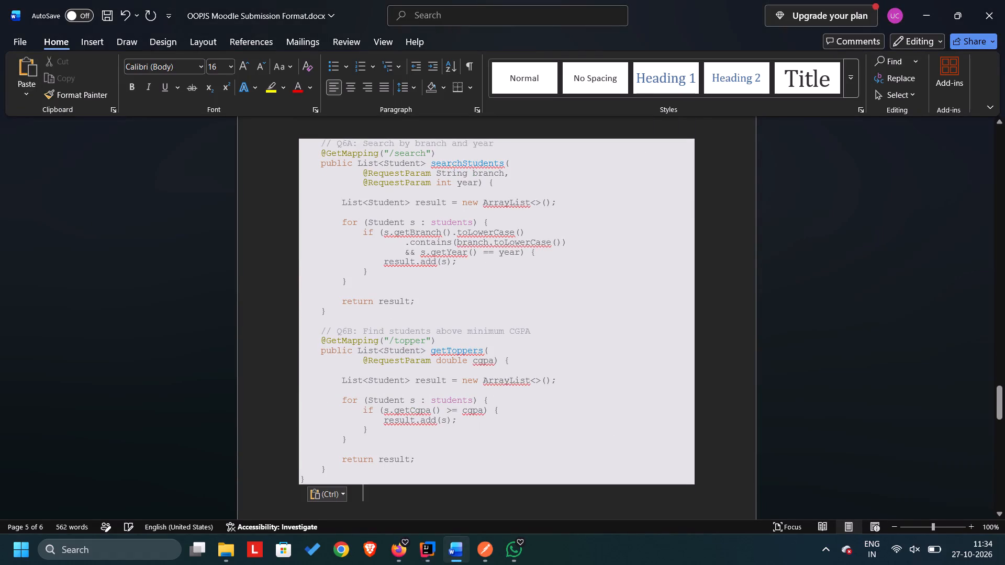
# Look through the pasted StudentController.java code in the document, from its end back to its title.
pyautogui.scroll(-2, 177, 276)
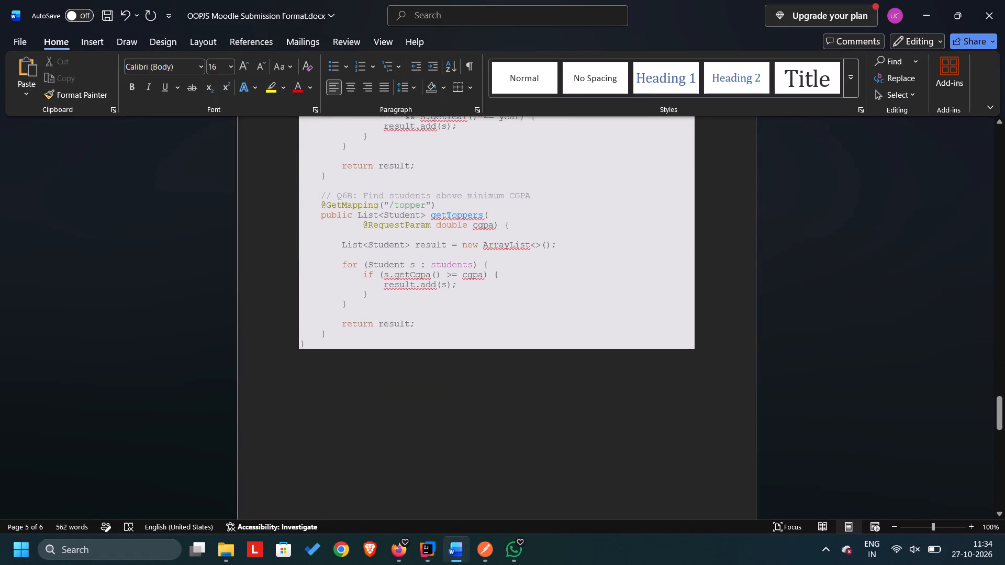
pyautogui.scroll(-5, 177, 276)
pyautogui.scroll(7, 177, 276)
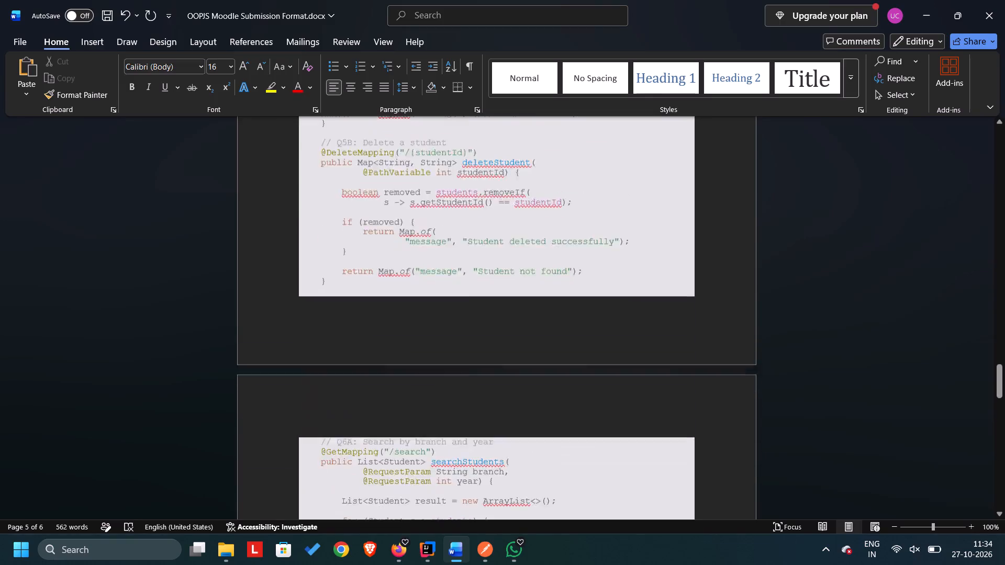
pyautogui.scroll(6, 177, 276)
pyautogui.scroll(-7, 177, 276)
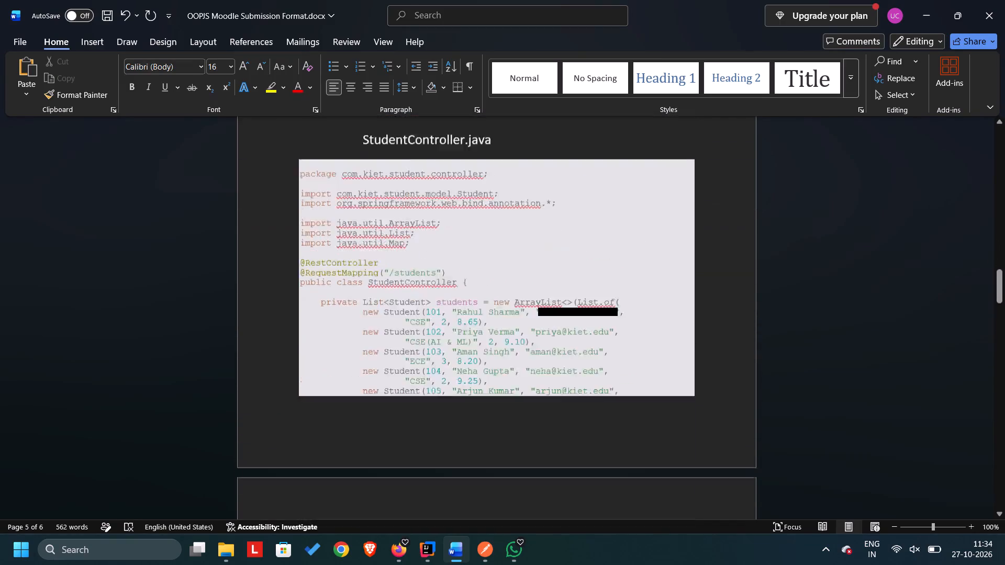
# Place the insertion point in the blank area under the heading Screenshots of Model, Controller, and Postman.
pyautogui.scroll(-8, 177, 276)
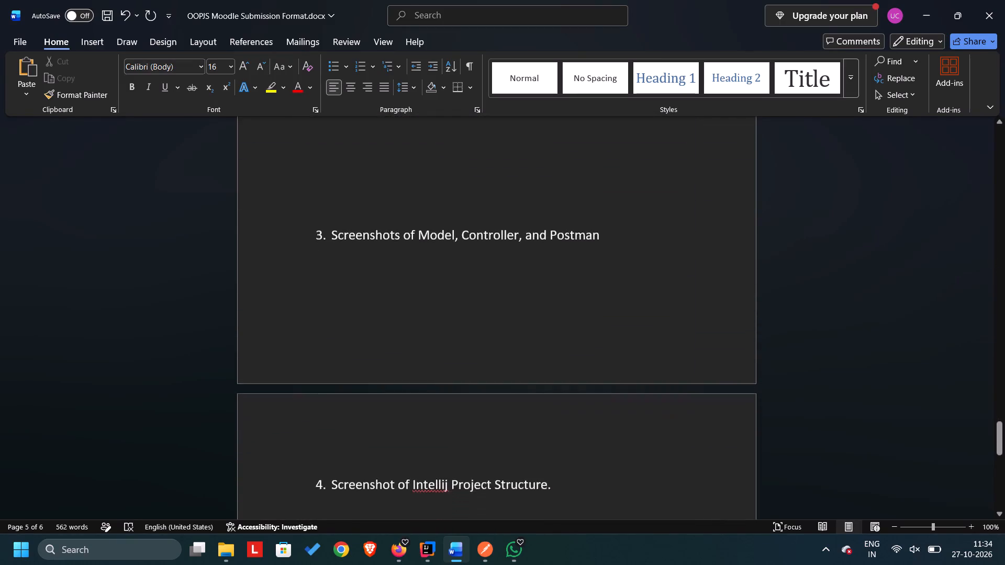
pyautogui.scroll(-1, 177, 276)
pyautogui.click(478, 235)
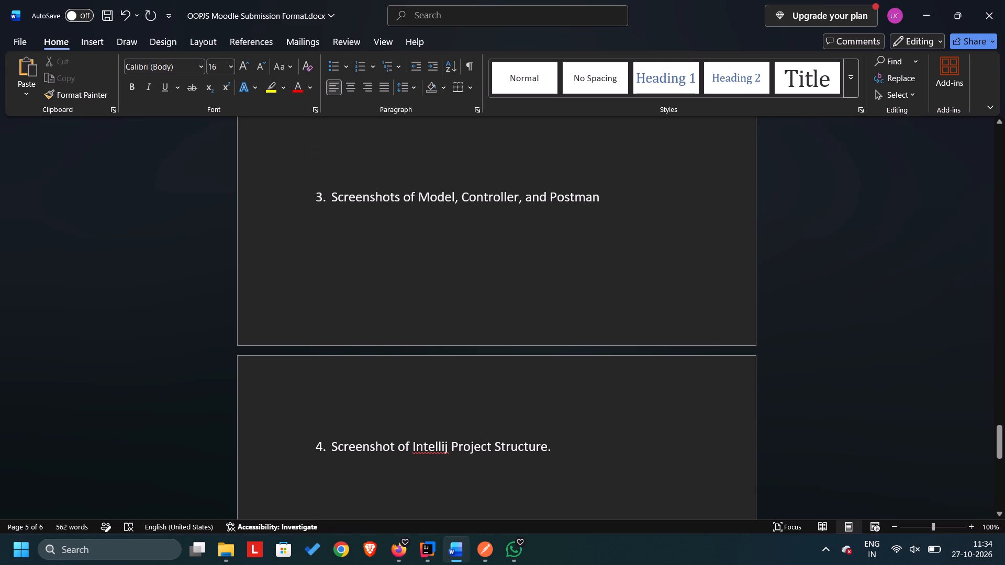
# In IntelliJ IDEA, temporarily enlarge the Run console and capture a screenshot of the full StudentApplication startup output.
pyautogui.click(429, 547)
pyautogui.moveTo(540, 327); pyautogui.dragTo(677, 0)
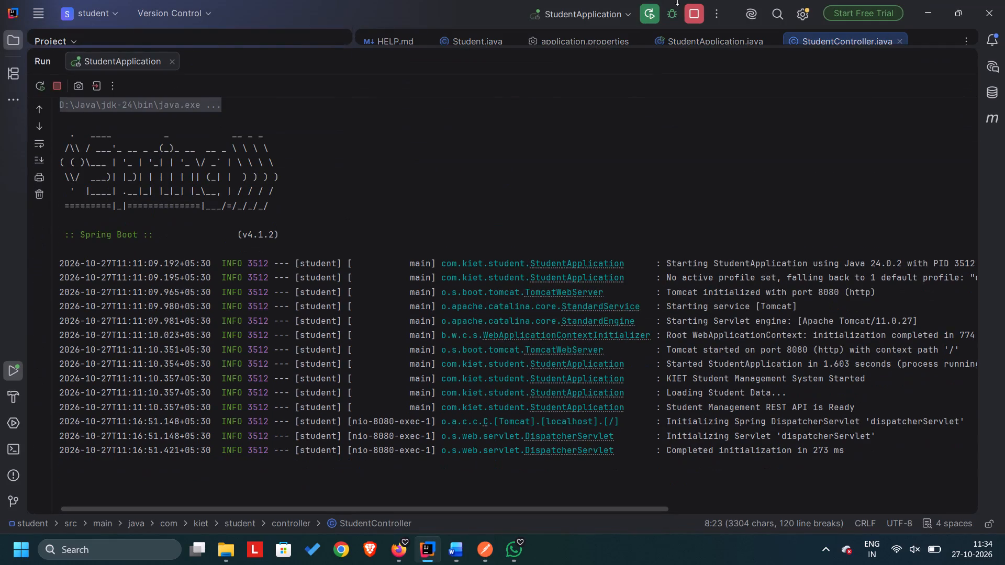
pyautogui.press('Print')
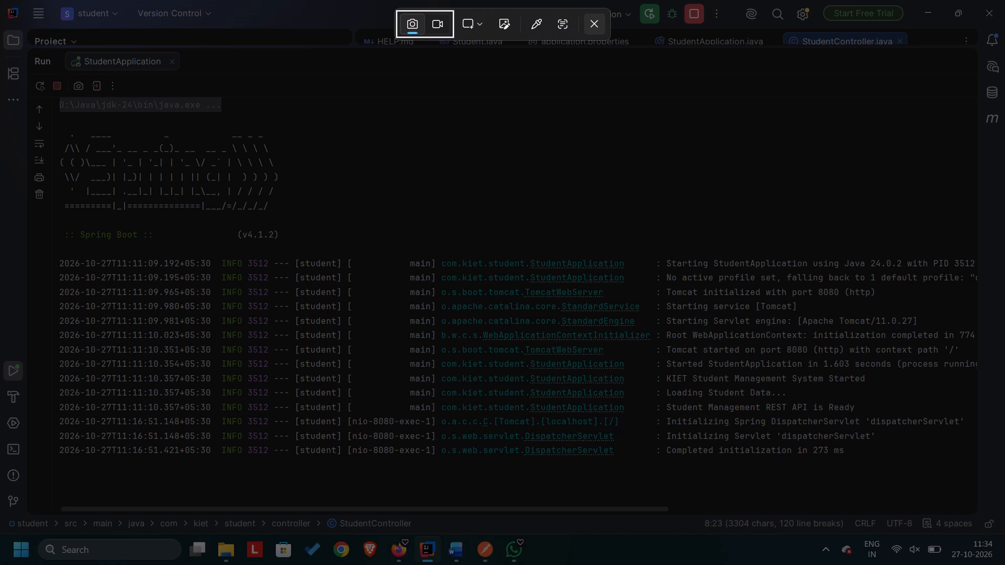
pyautogui.moveTo(29, 49); pyautogui.dragTo(946, 533)
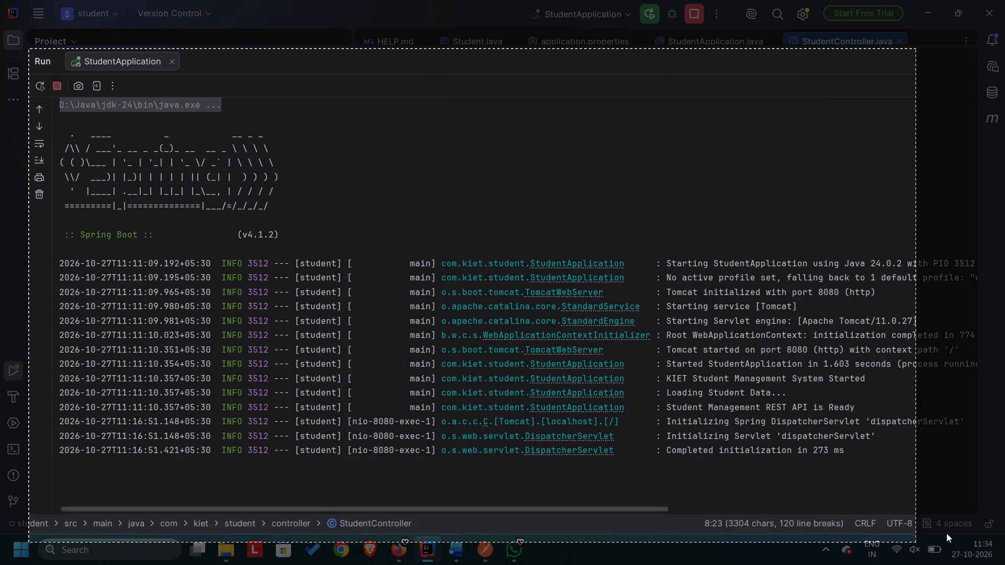
pyautogui.moveTo(946, 533); pyautogui.dragTo(985, 505)
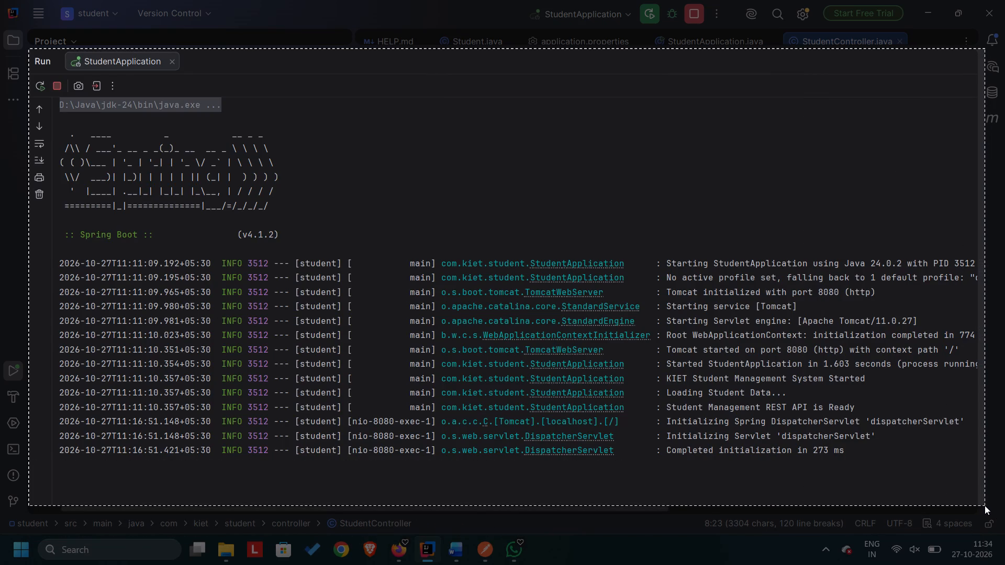
pyautogui.moveTo(985, 505); pyautogui.dragTo(986, 505)
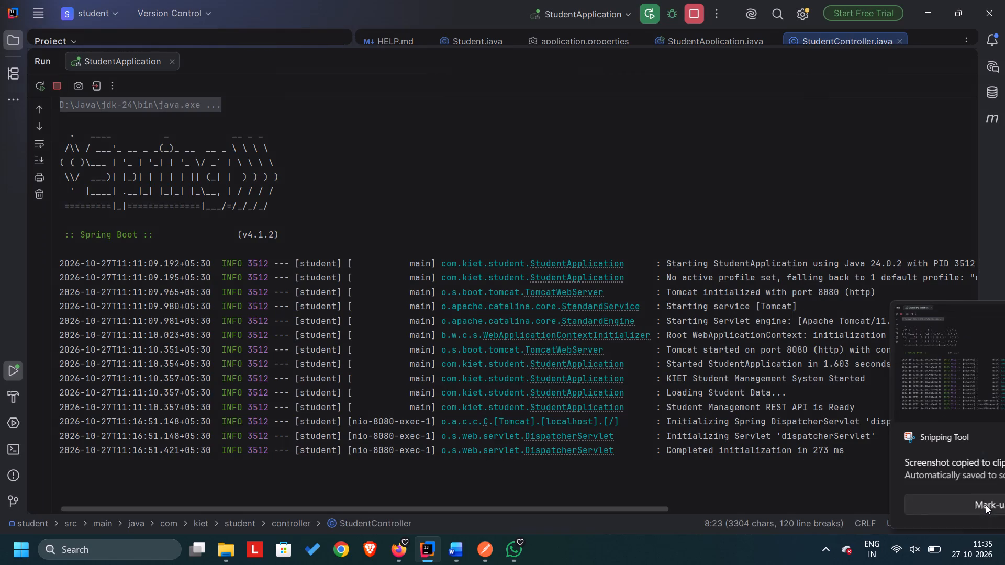
pyautogui.moveTo(691, 46); pyautogui.dragTo(715, 190)
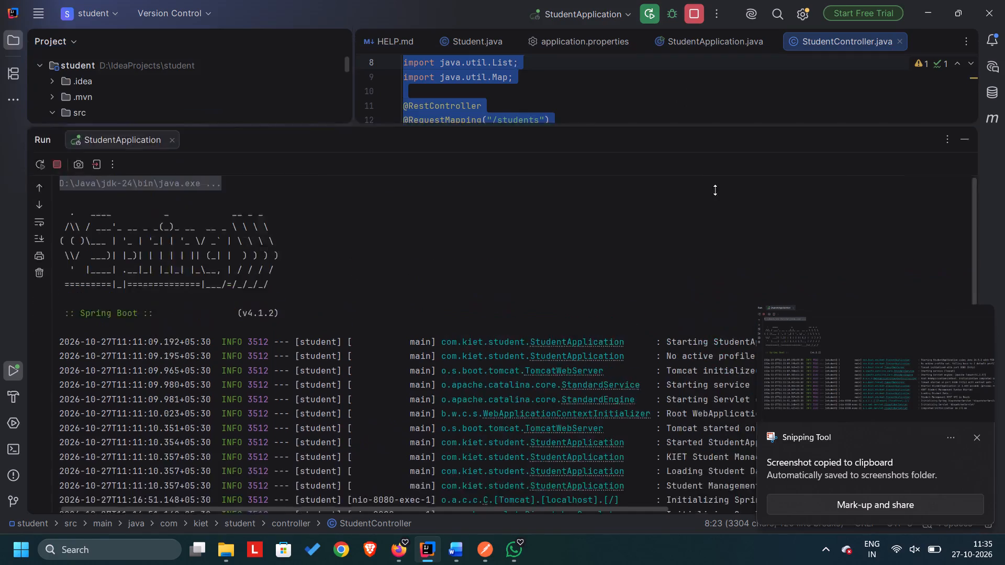
pyautogui.moveTo(715, 190); pyautogui.dragTo(738, 336)
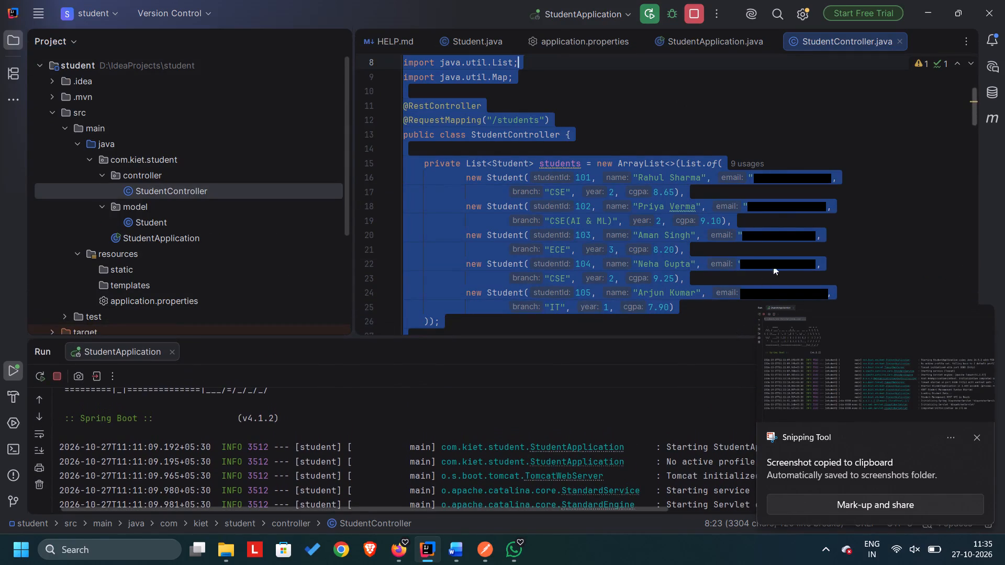
# Paste the captured console screenshot into the Word document under the Screenshots of Model, Controller, and Postman section.
pyautogui.click(462, 551)
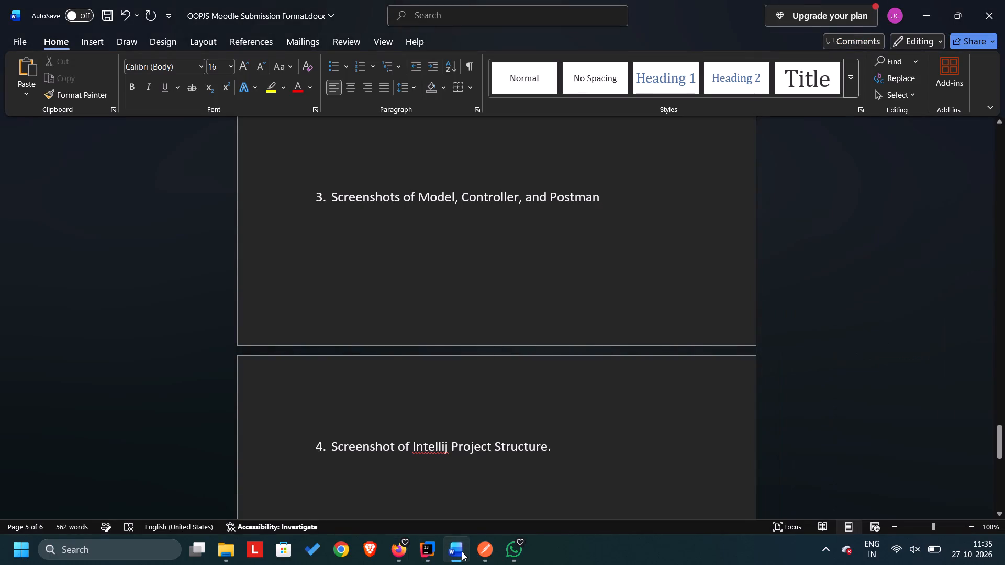
pyautogui.hotkey('ctrl', 'v')
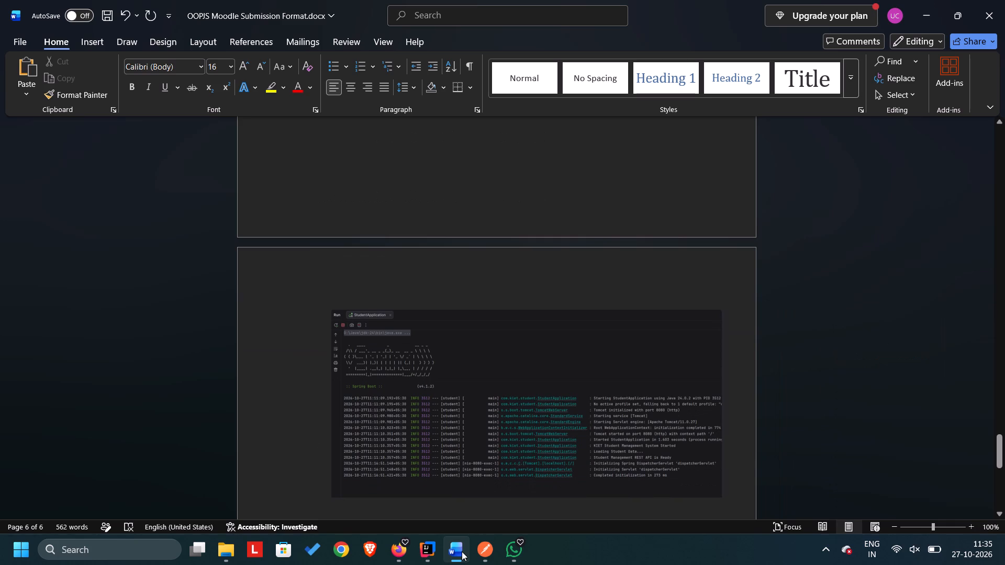
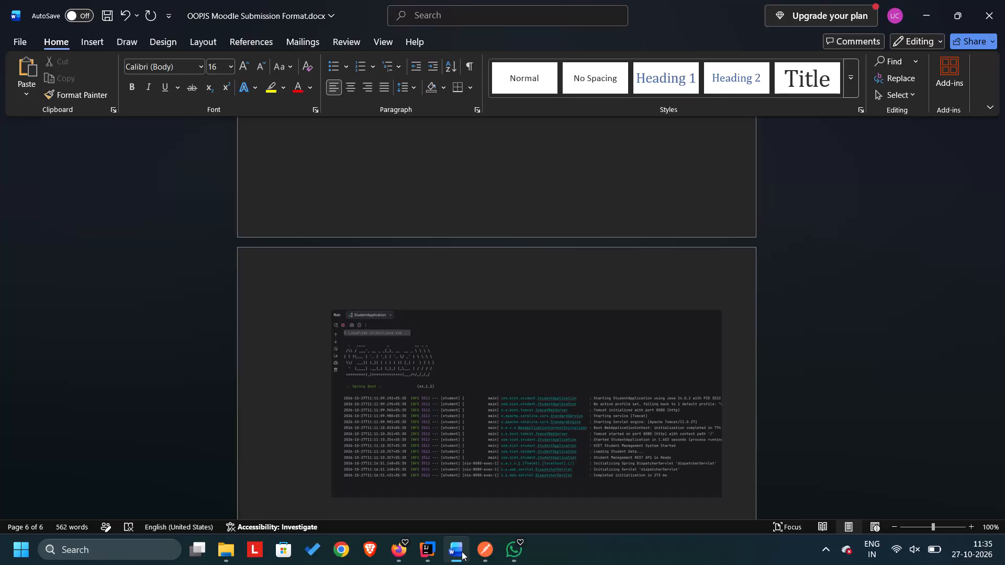
# Add the label Model on its own line above the console screenshot, under the heading Screenshots of Model, Controller, and Postman.
pyautogui.scroll(-2, 462, 551)
pyautogui.scroll(2, 238, 230)
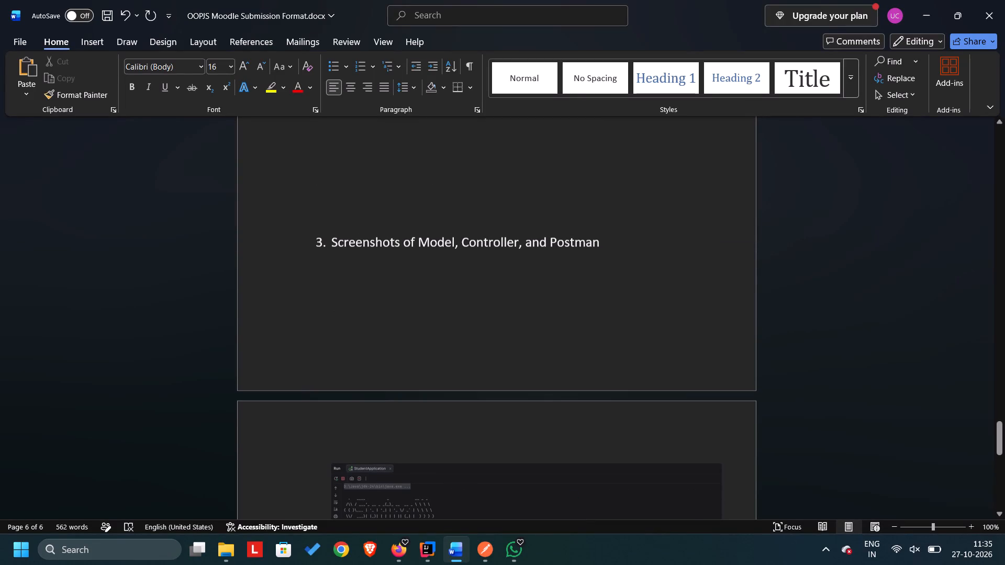
pyautogui.click(529, 266)
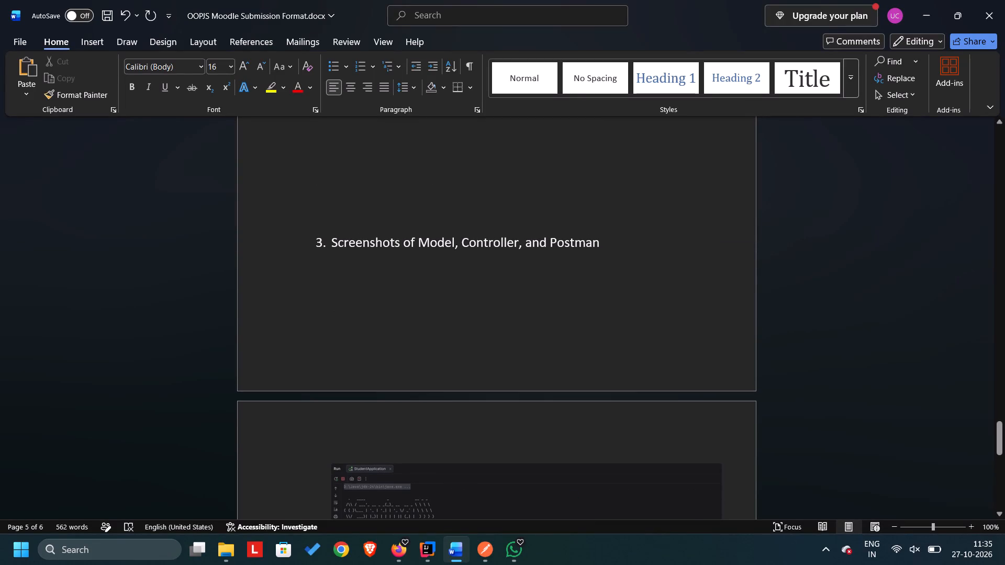
pyautogui.press('Return')
pyautogui.press('Return')
pyautogui.press('Return')
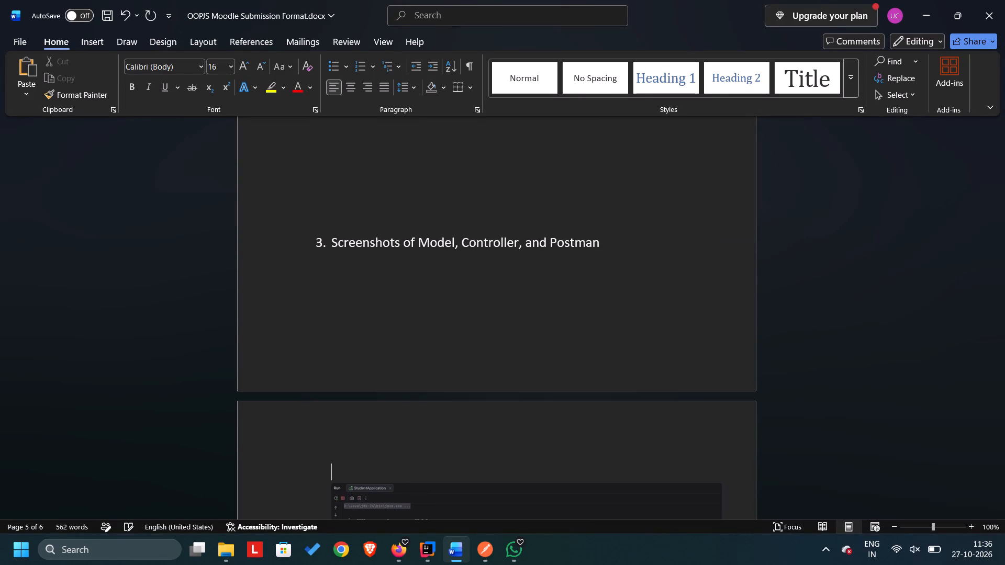
pyautogui.write('Model')
# Add an empty line below the console screenshot, before the heading Screenshot of Intellij Project Structure.
pyautogui.scroll(-5, 579, 320)
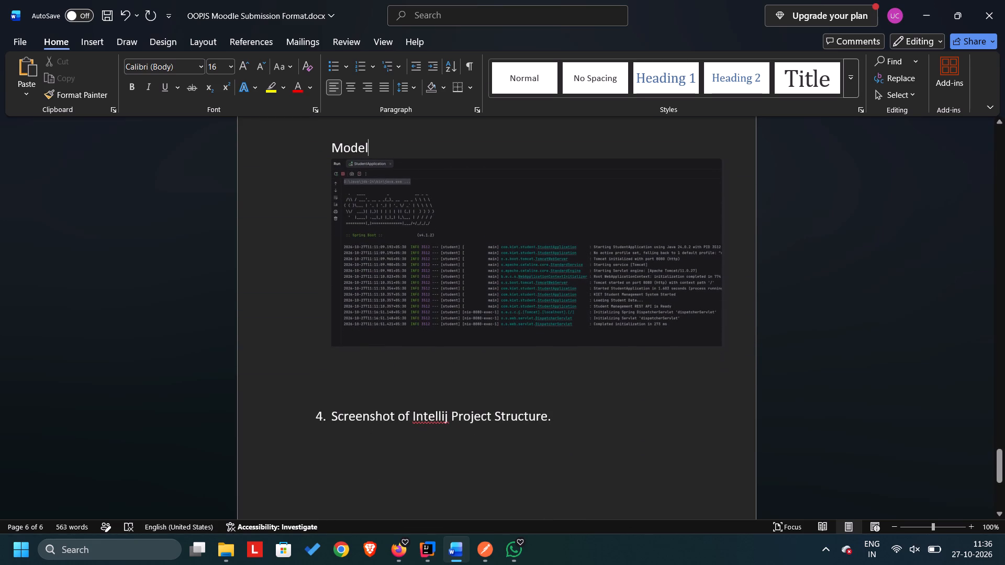
pyautogui.click(657, 359)
pyautogui.press('Return')
# Insert the seven pictures from Screenshot 2026-10-27 111825.png through 113502.png in the Pictures > Screenshots folder below the console screenshot.
pyautogui.scroll(1, 750, 368)
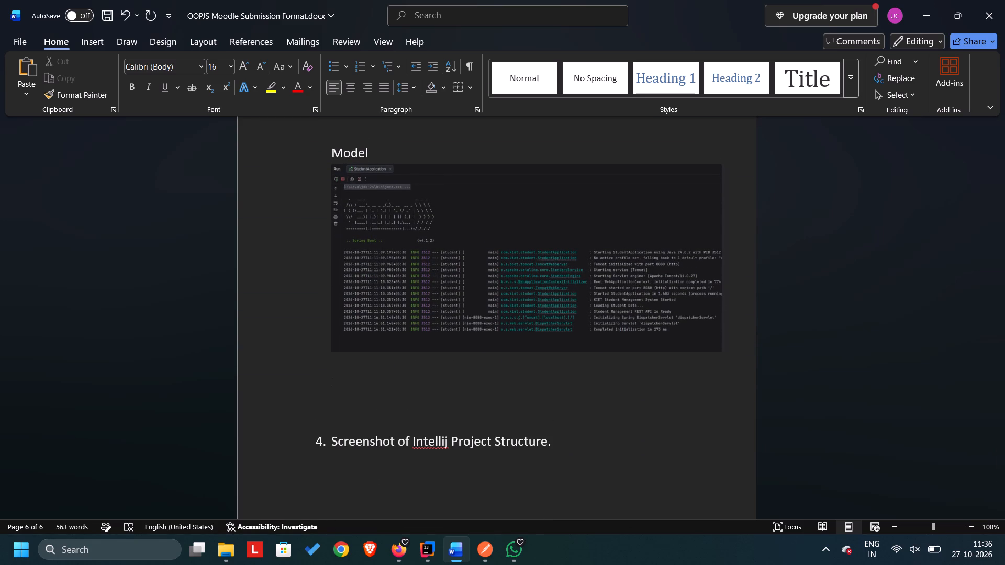
pyautogui.scroll(6, 750, 368)
pyautogui.scroll(-6, 750, 368)
pyautogui.scroll(3, 750, 368)
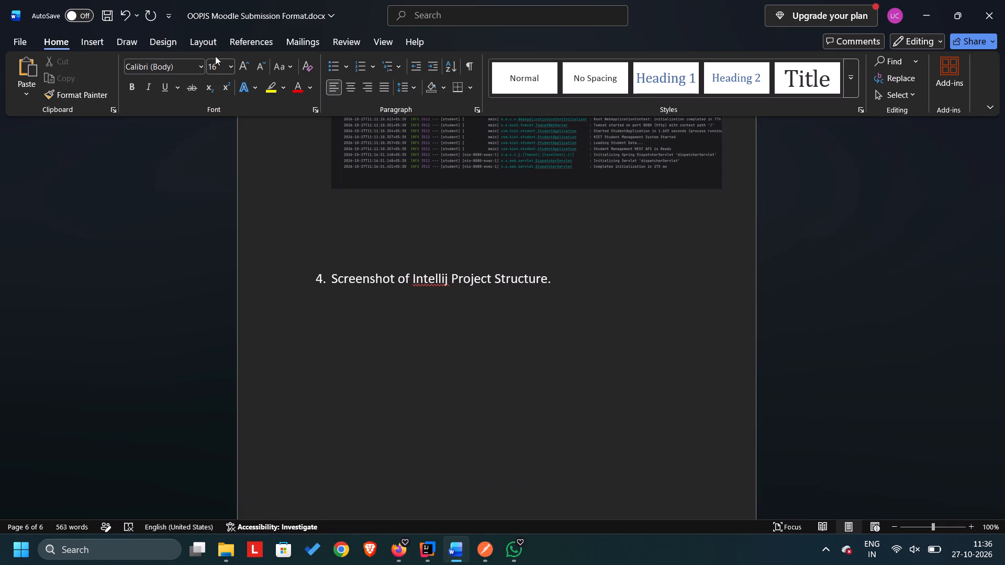
pyautogui.click(106, 44)
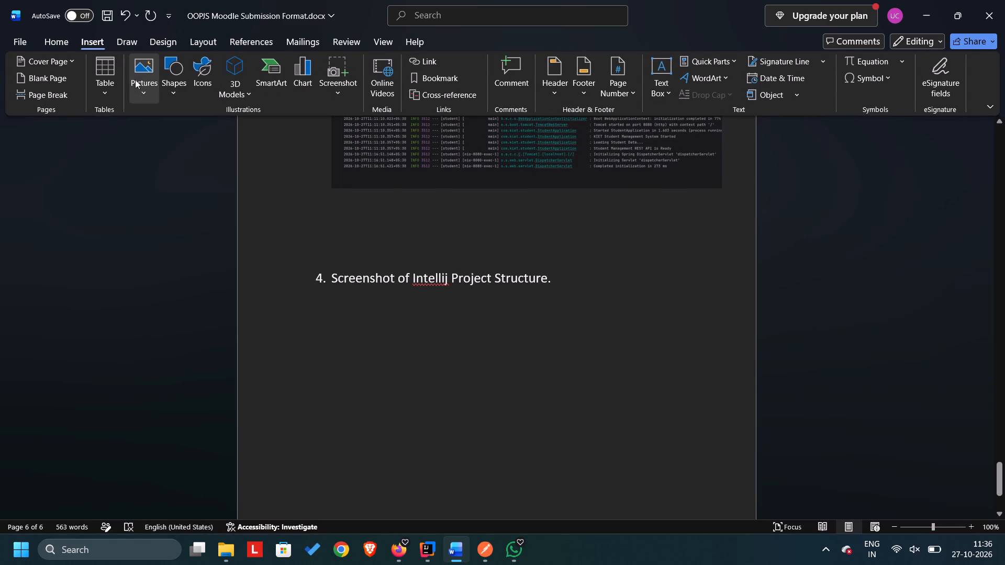
pyautogui.click(152, 91)
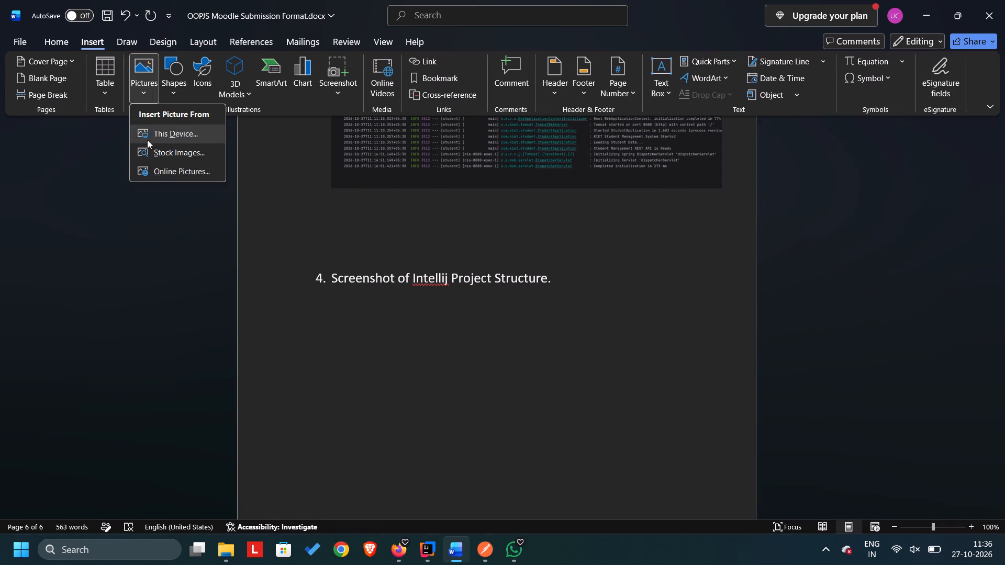
pyautogui.click(180, 125)
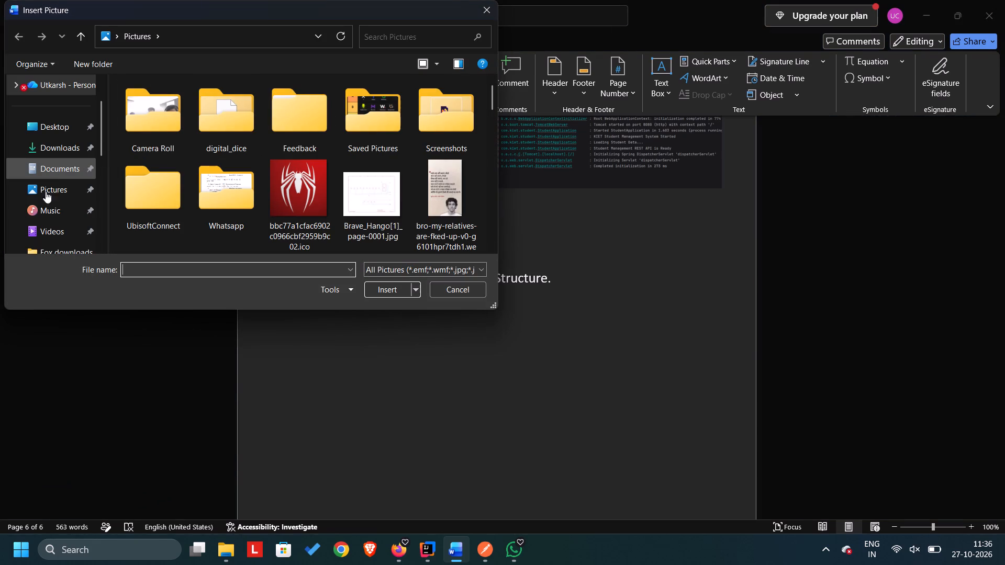
pyautogui.click(58, 187)
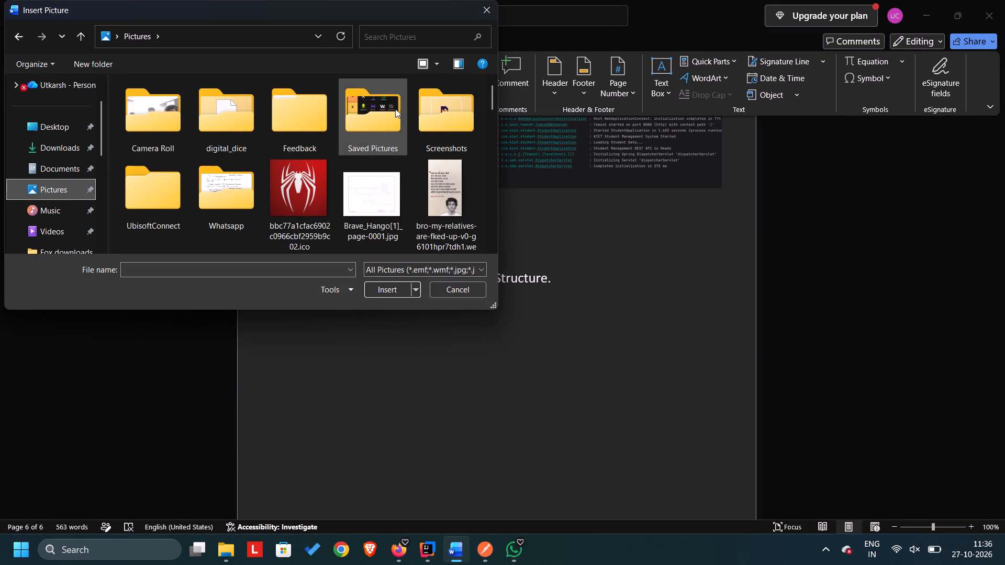
pyautogui.doubleClick(447, 110)
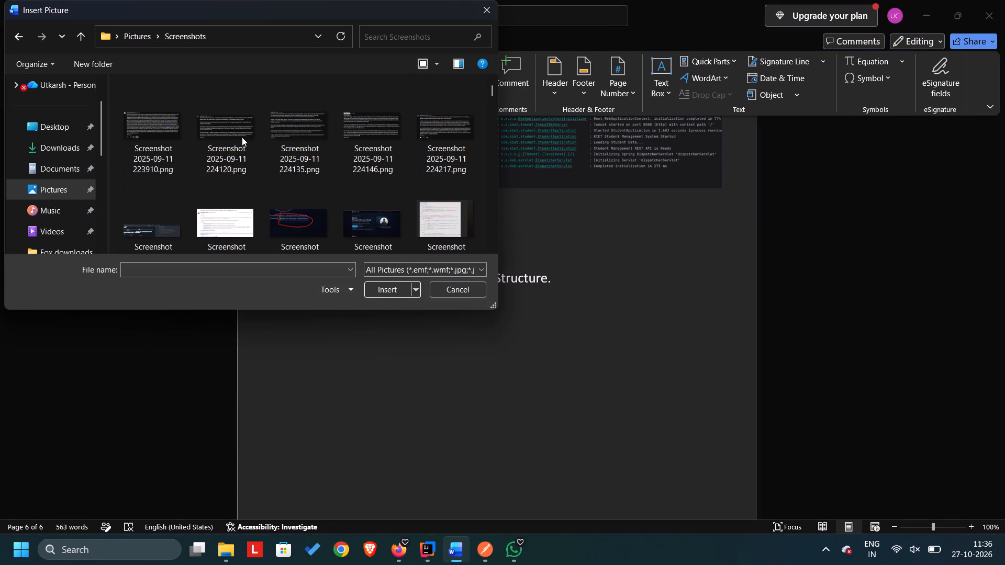
pyautogui.scroll(-6, 308, 145)
pyautogui.moveTo(494, 93); pyautogui.dragTo(505, 174)
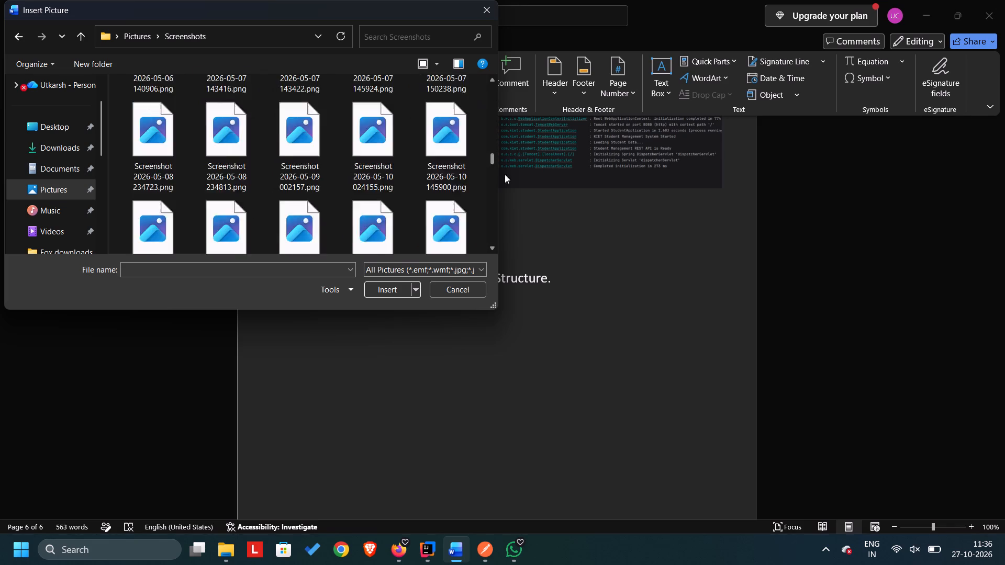
pyautogui.moveTo(505, 174); pyautogui.dragTo(492, 239)
pyautogui.click(452, 185)
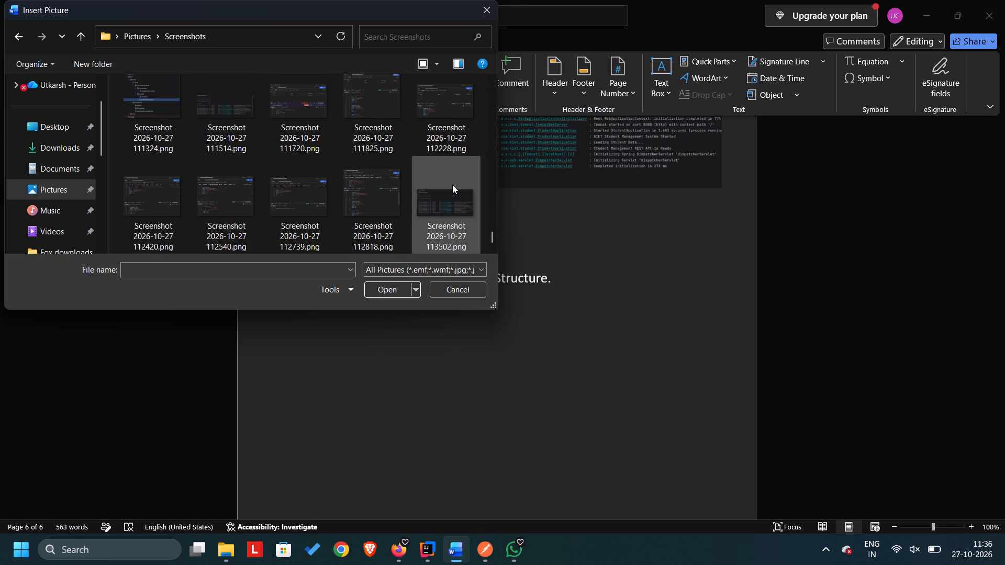
pyautogui.hotkey('shift', 'Up')
pyautogui.hotkey('shift', 'Left')
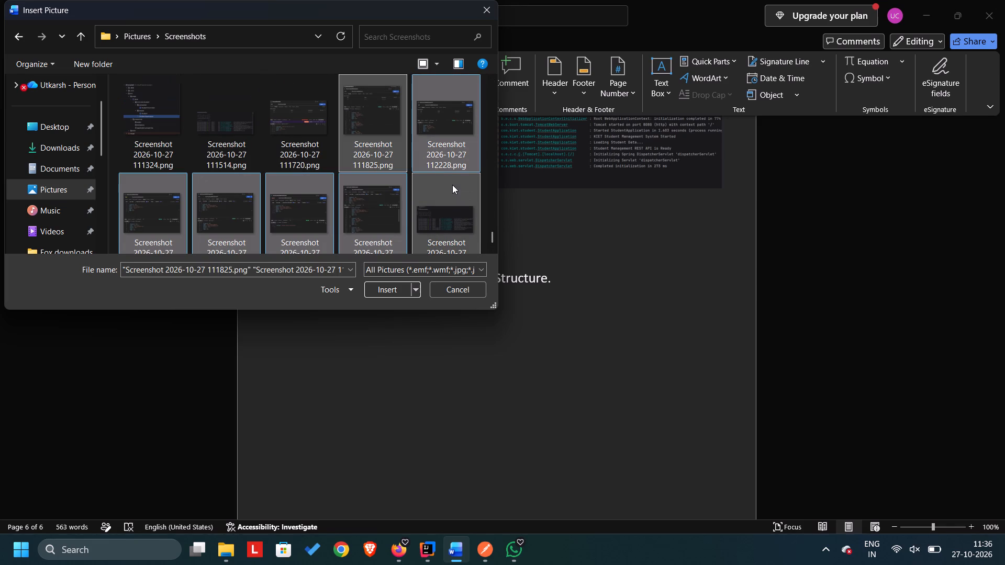
pyautogui.press('Return')
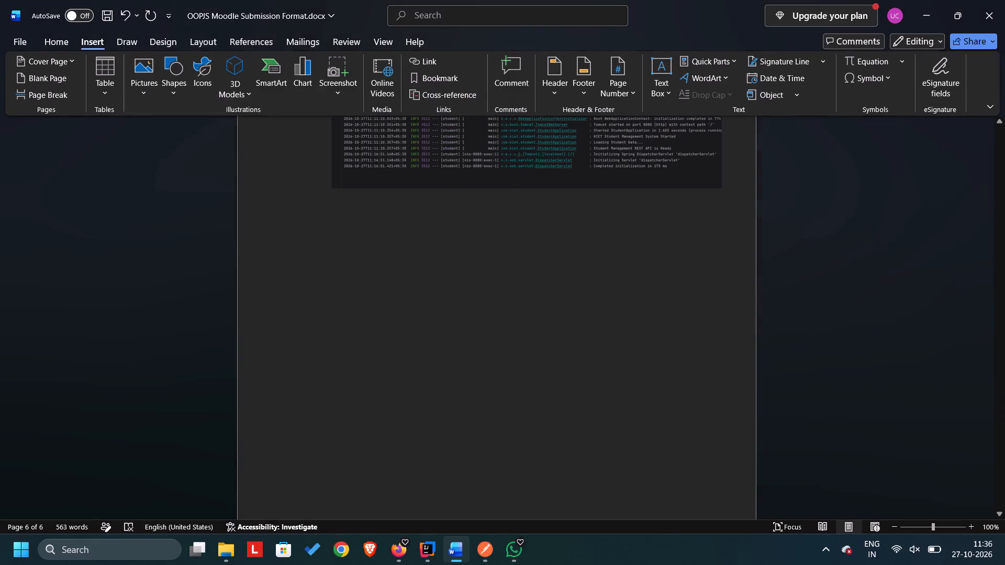
# Delete the duplicate console screenshot at the end of the inserted pictures, just above the heading Screenshot of Intellij Project Structure.
pyautogui.hscroll(1, 452, 185)
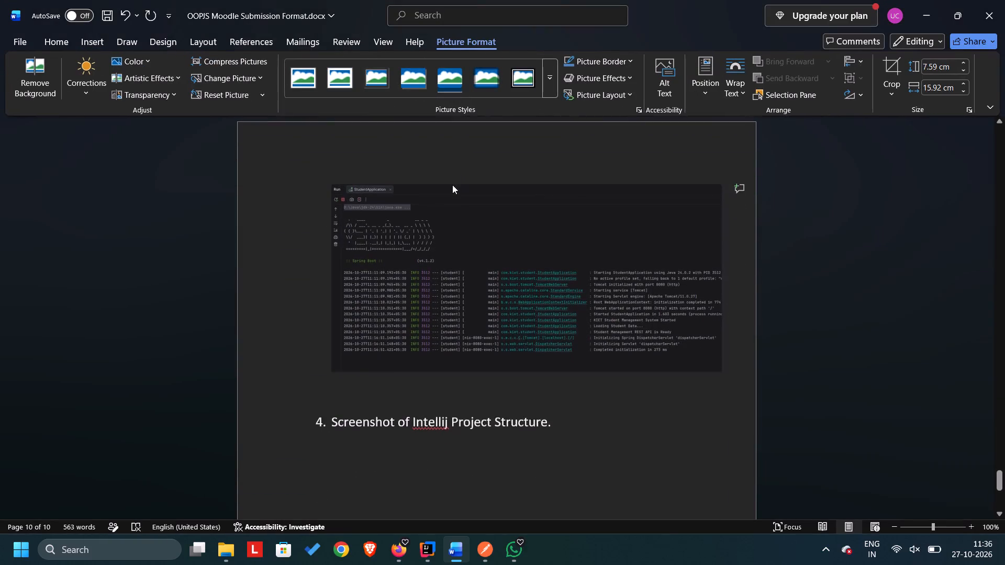
pyautogui.hscroll(1, 452, 185)
pyautogui.scroll(4, 452, 185)
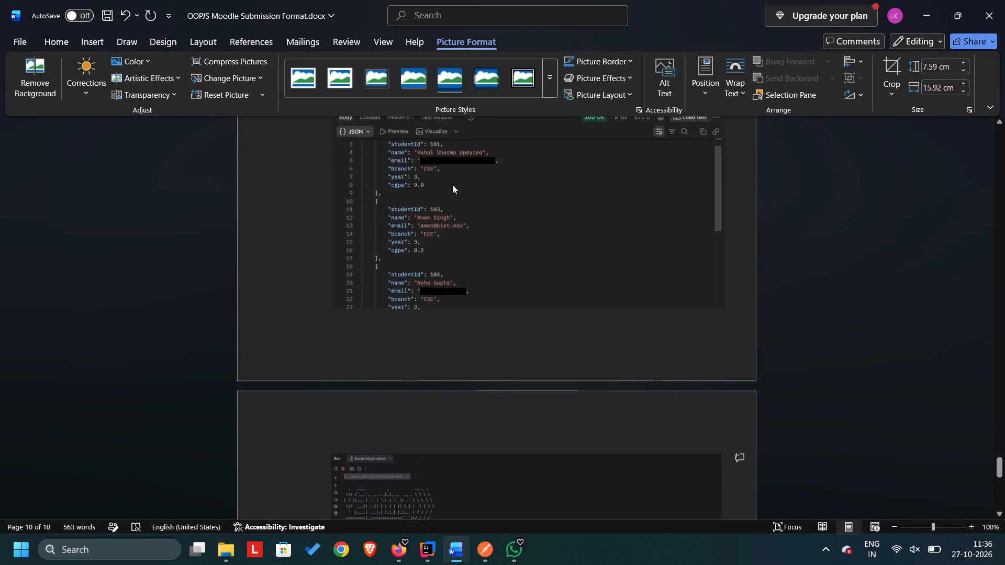
pyautogui.hscroll(1, 452, 185)
pyautogui.scroll(2, 452, 185)
pyautogui.click(470, 191)
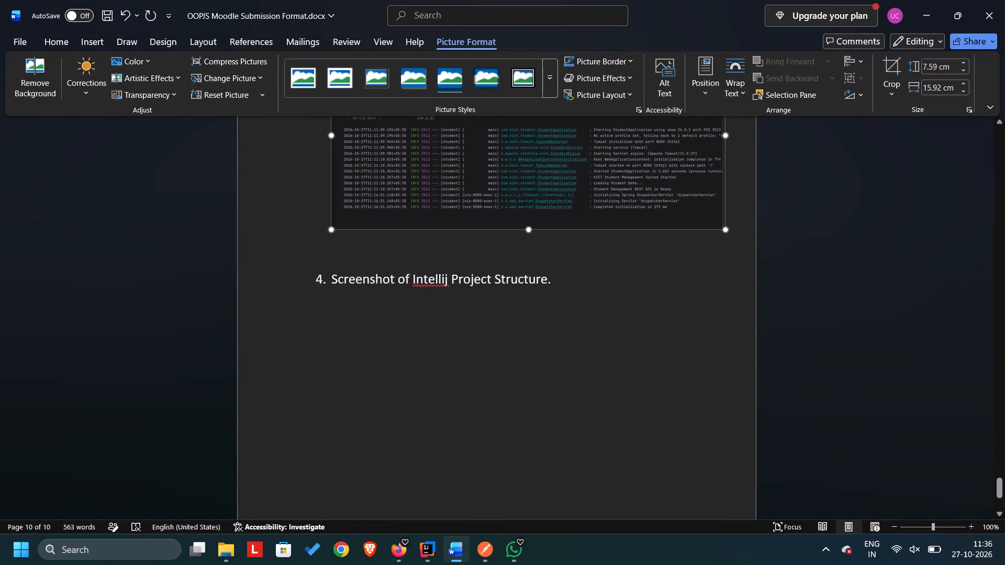
pyautogui.press('Delete')
# Look through the inserted Postman screenshots, from the last one back towards the first.
pyautogui.scroll(4, 470, 191)
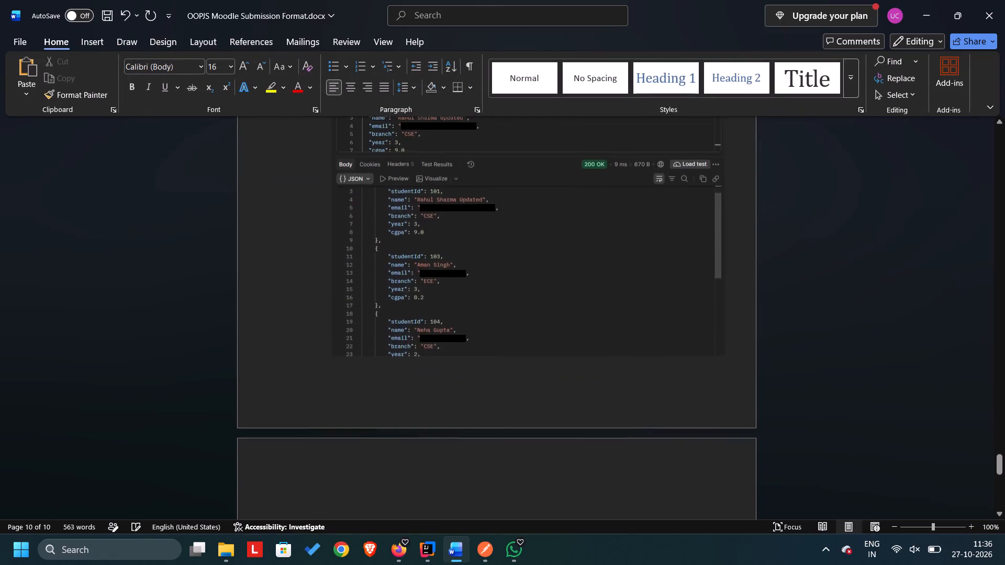
pyautogui.scroll(3, 470, 191)
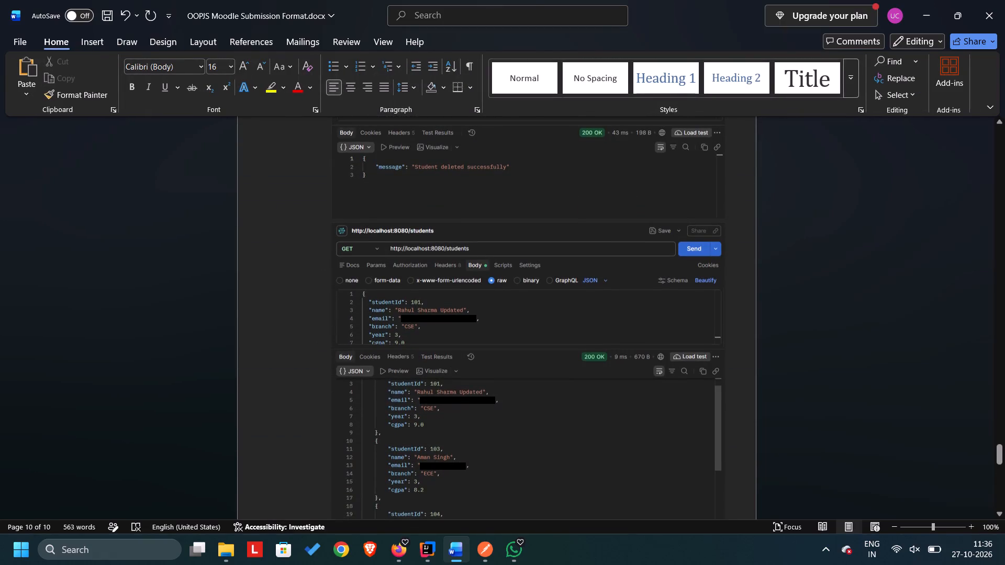
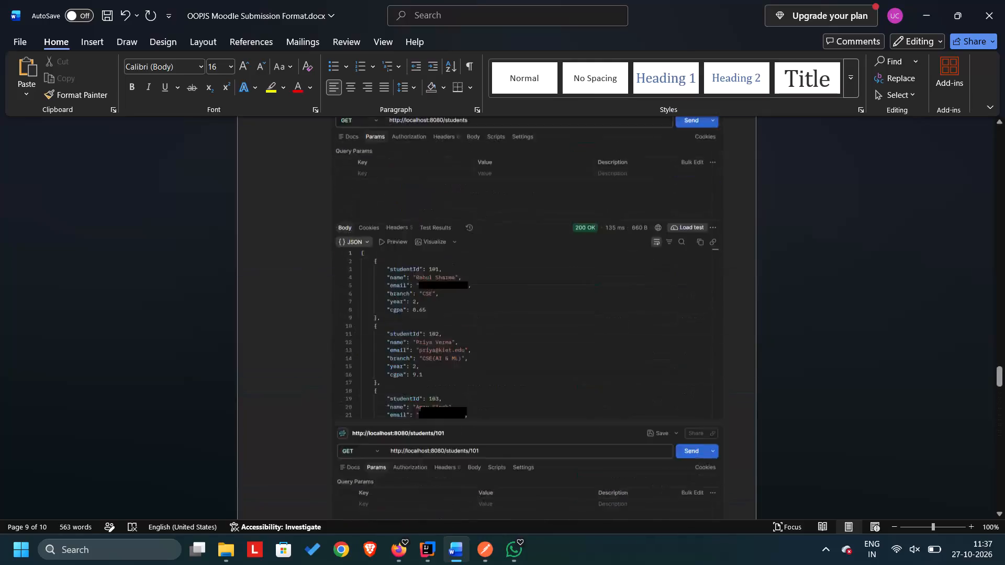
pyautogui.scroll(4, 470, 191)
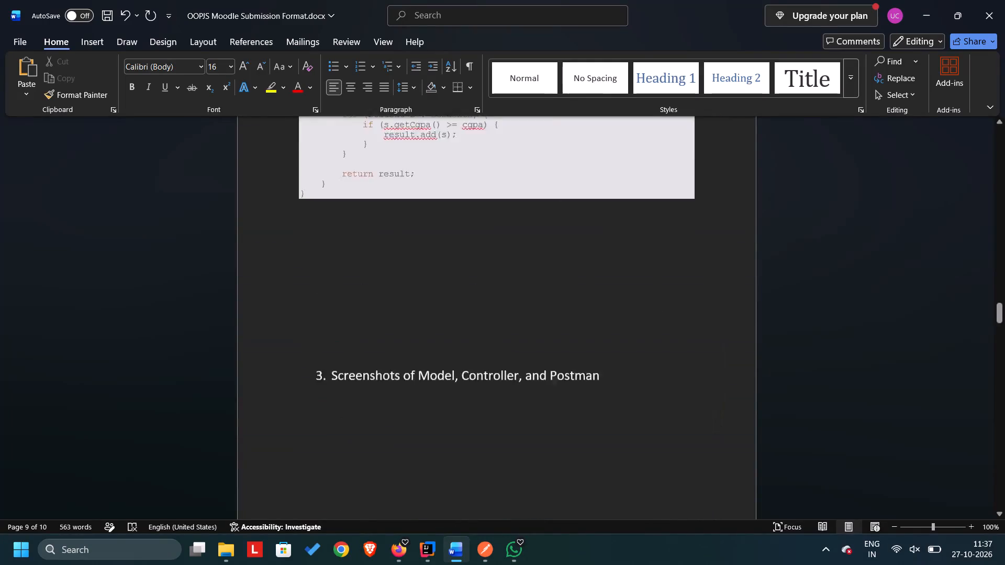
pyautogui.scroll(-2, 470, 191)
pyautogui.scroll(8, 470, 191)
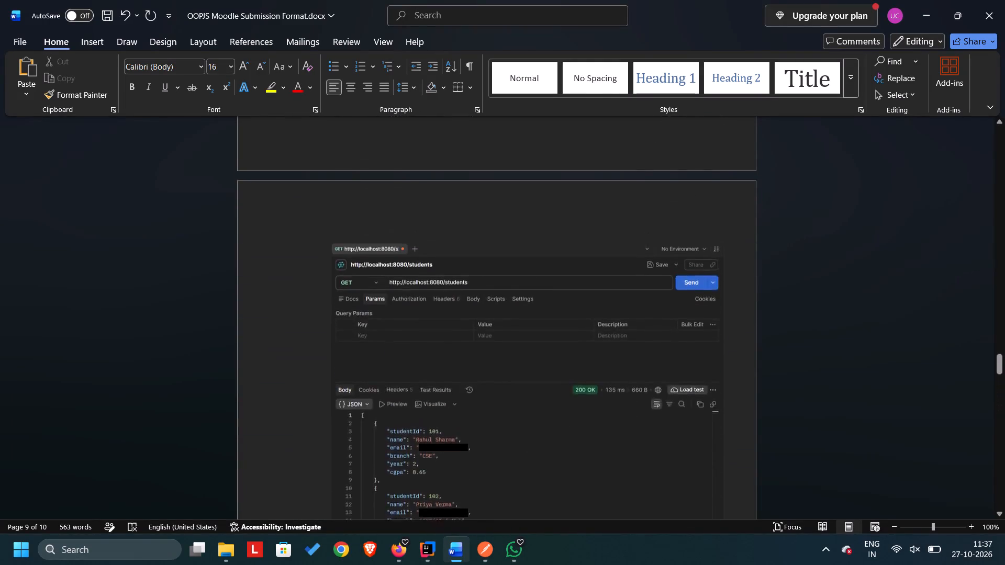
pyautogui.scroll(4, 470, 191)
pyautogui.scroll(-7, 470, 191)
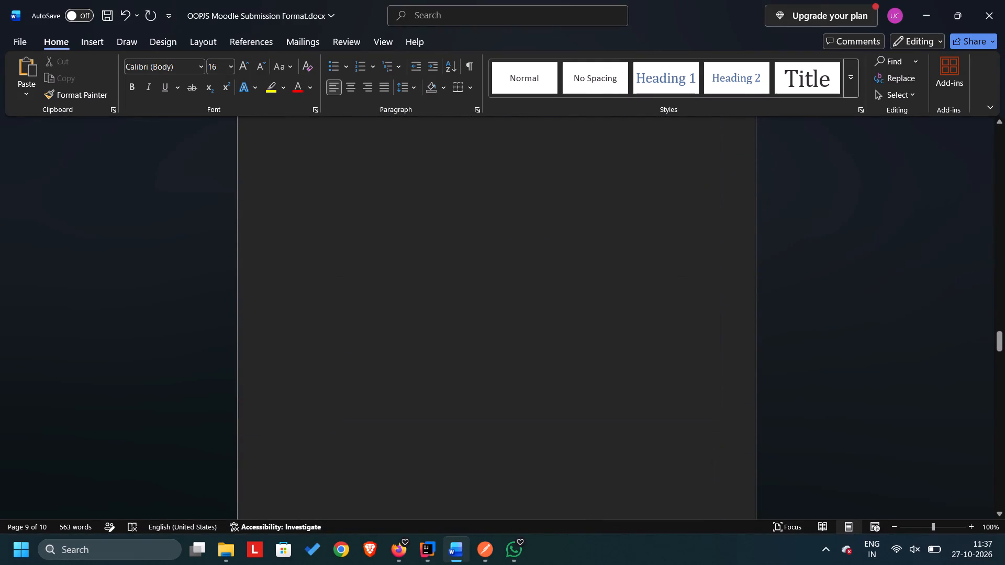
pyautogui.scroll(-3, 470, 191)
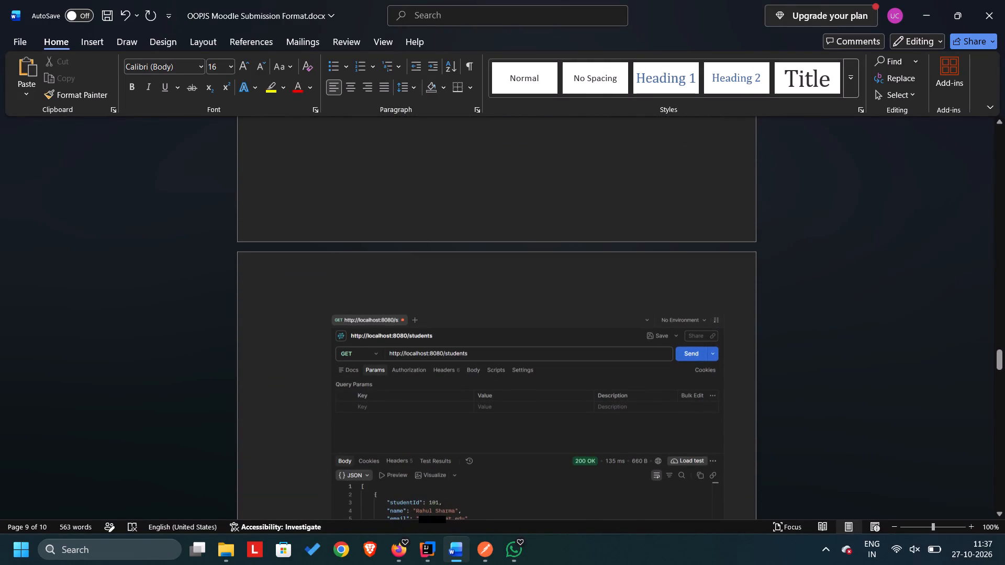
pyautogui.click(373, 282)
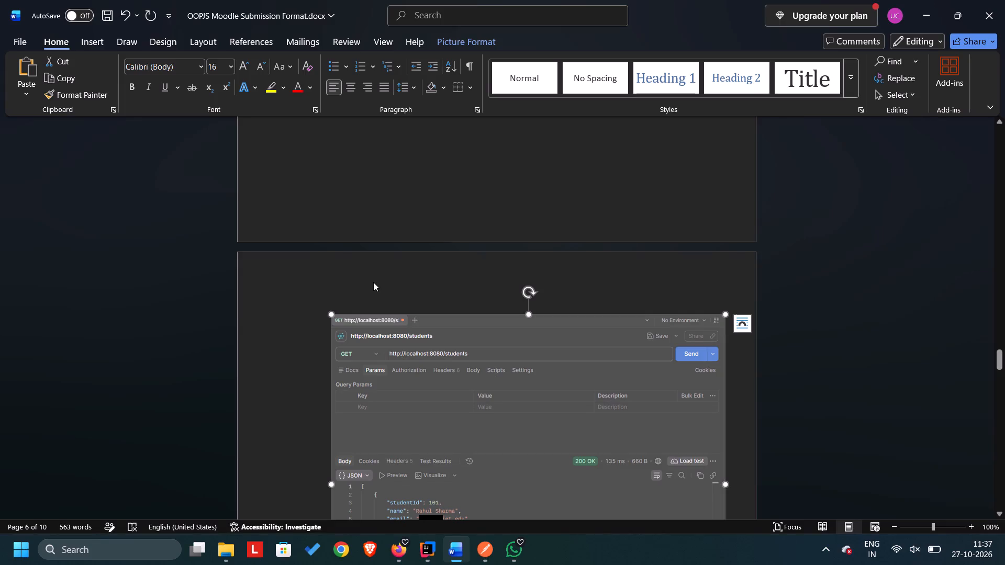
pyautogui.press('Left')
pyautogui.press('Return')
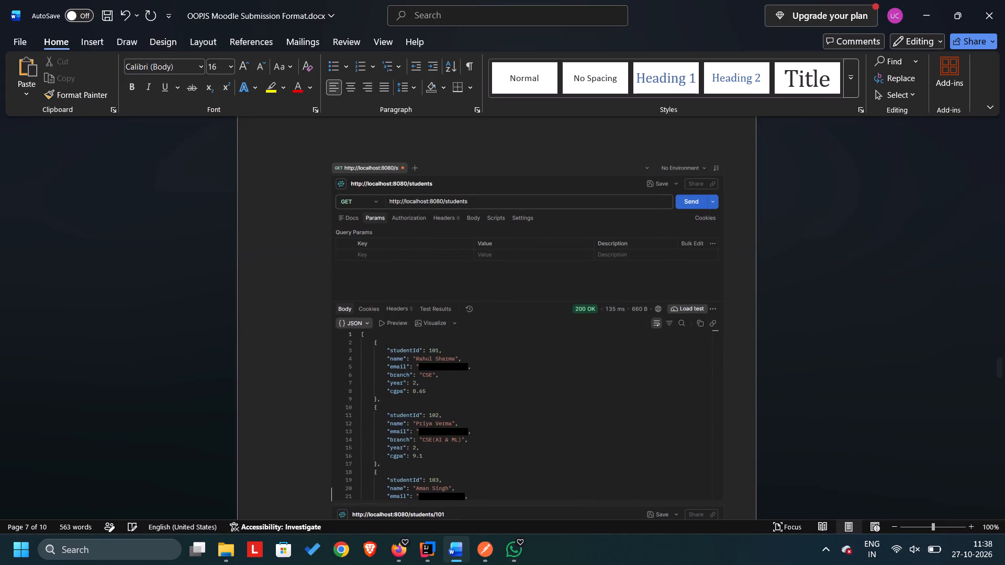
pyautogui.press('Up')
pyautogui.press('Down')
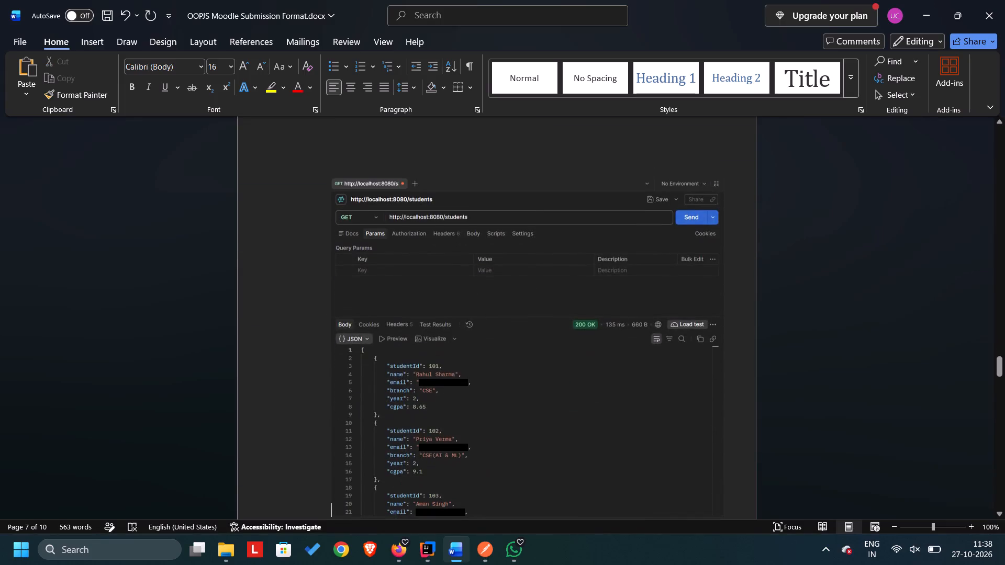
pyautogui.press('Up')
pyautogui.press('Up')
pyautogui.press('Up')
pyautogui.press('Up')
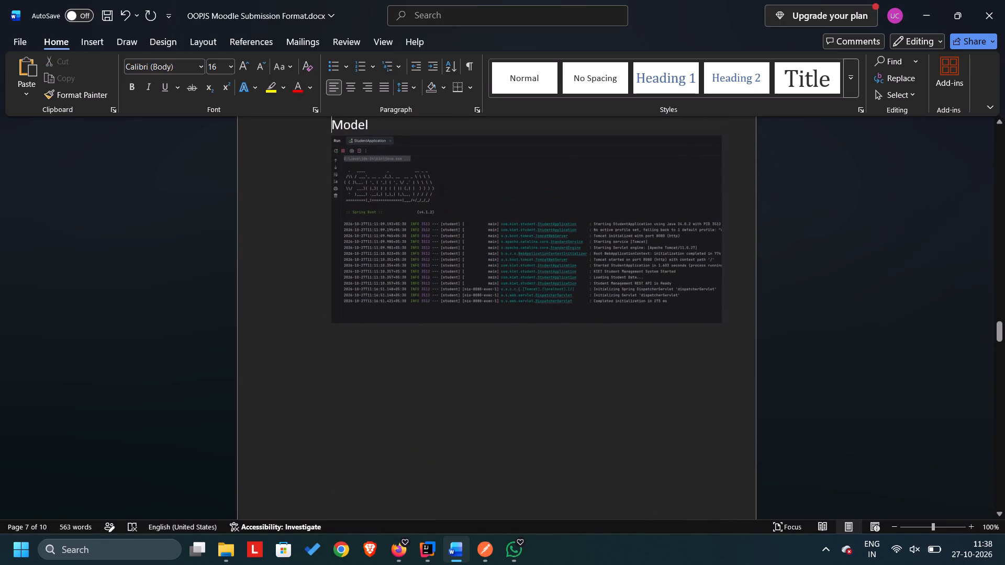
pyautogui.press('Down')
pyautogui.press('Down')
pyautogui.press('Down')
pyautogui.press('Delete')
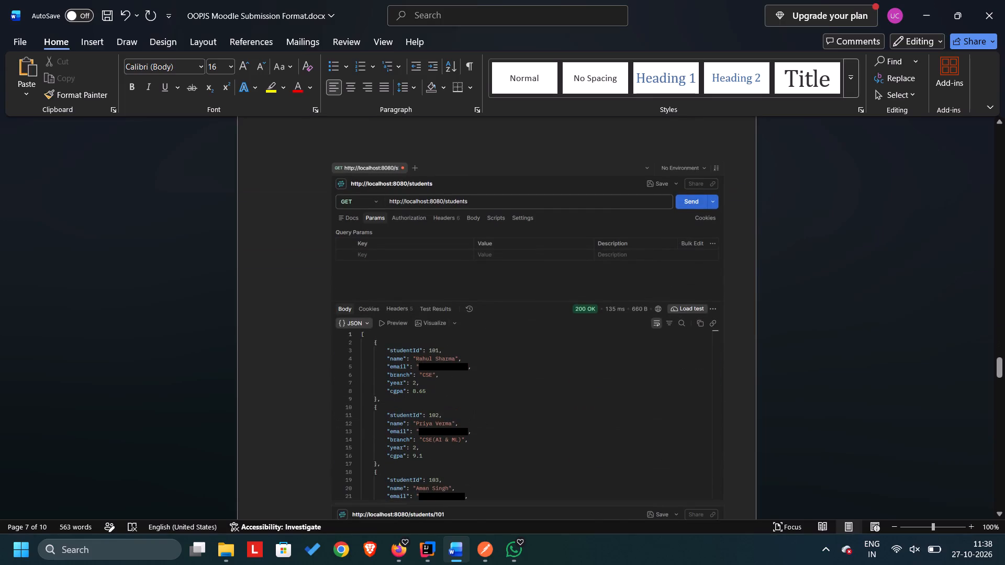
# Add the label "Postman" on a new line below the console screenshot under Model.
pyautogui.scroll(6, 373, 282)
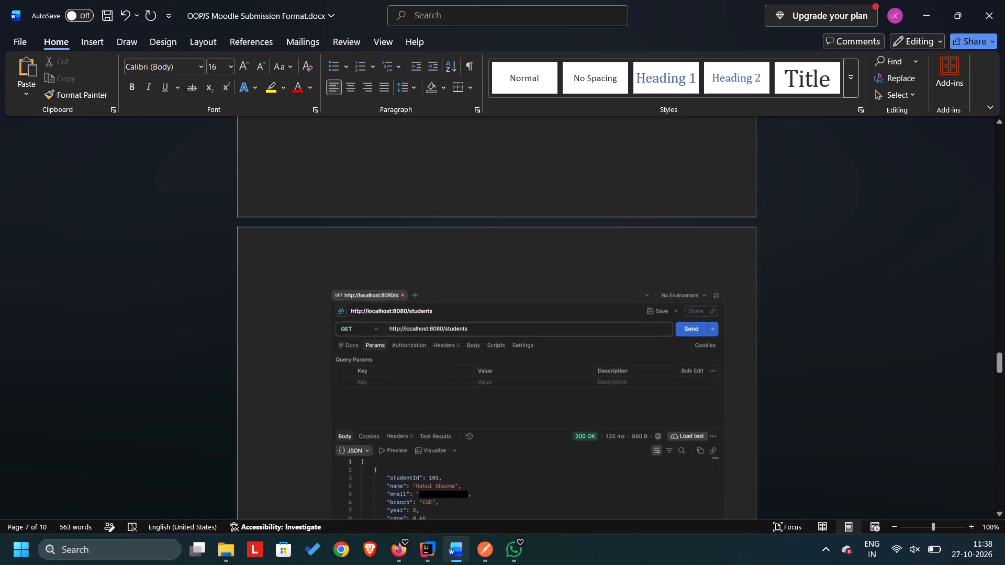
pyautogui.scroll(2, 373, 282)
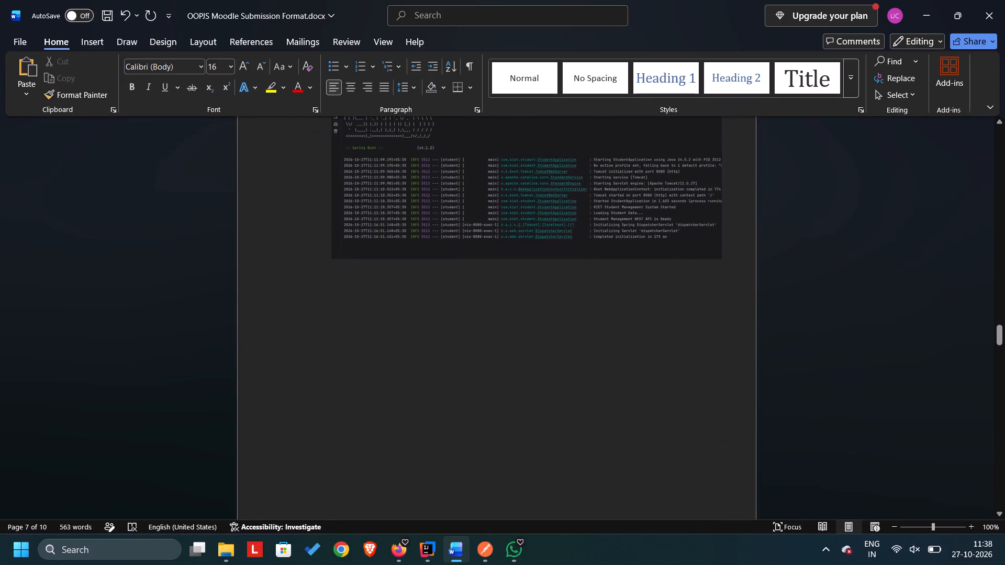
pyautogui.click(373, 282)
pyautogui.press('Return')
pyautogui.write('Postman')
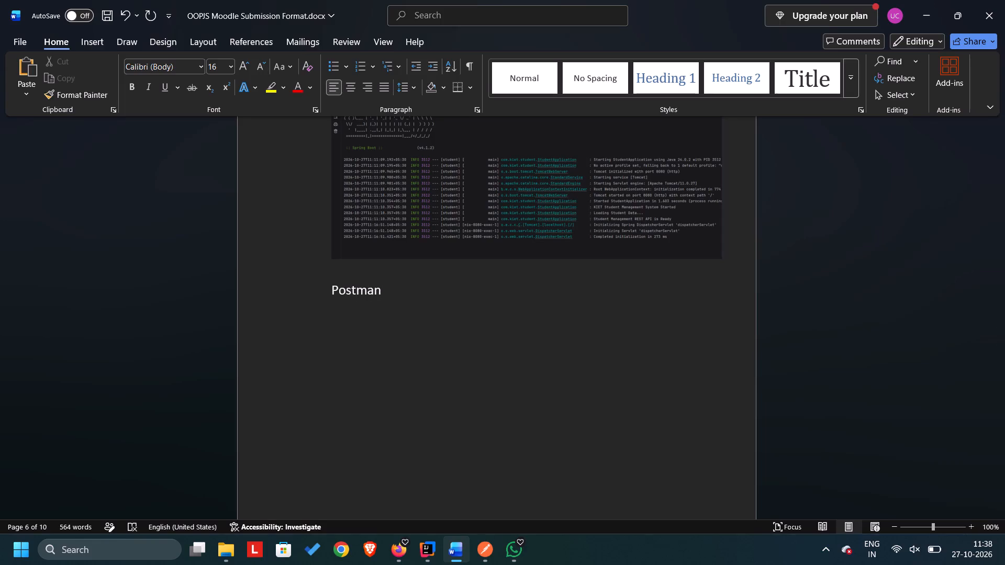
pyautogui.scroll(-6, 352, 353)
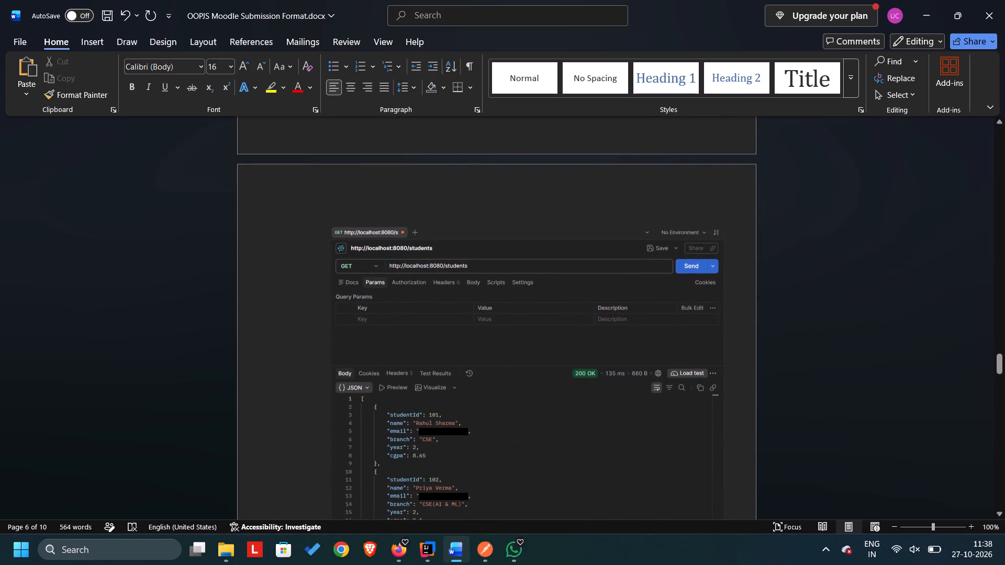
pyautogui.click(518, 352)
pyautogui.scroll(-1, 867, 340)
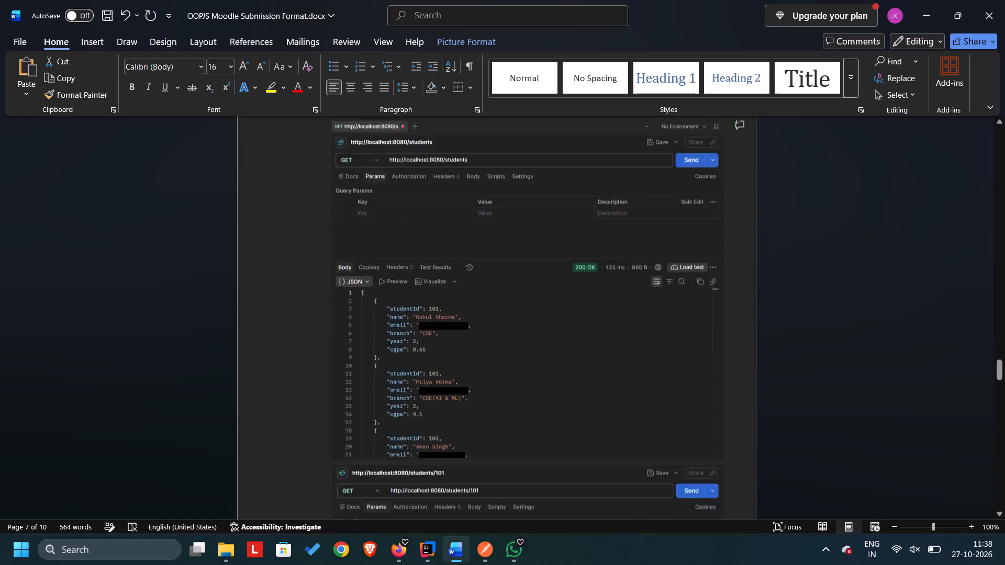
pyautogui.scroll(-1, 867, 340)
pyautogui.moveTo(724, 450); pyautogui.dragTo(691, 420)
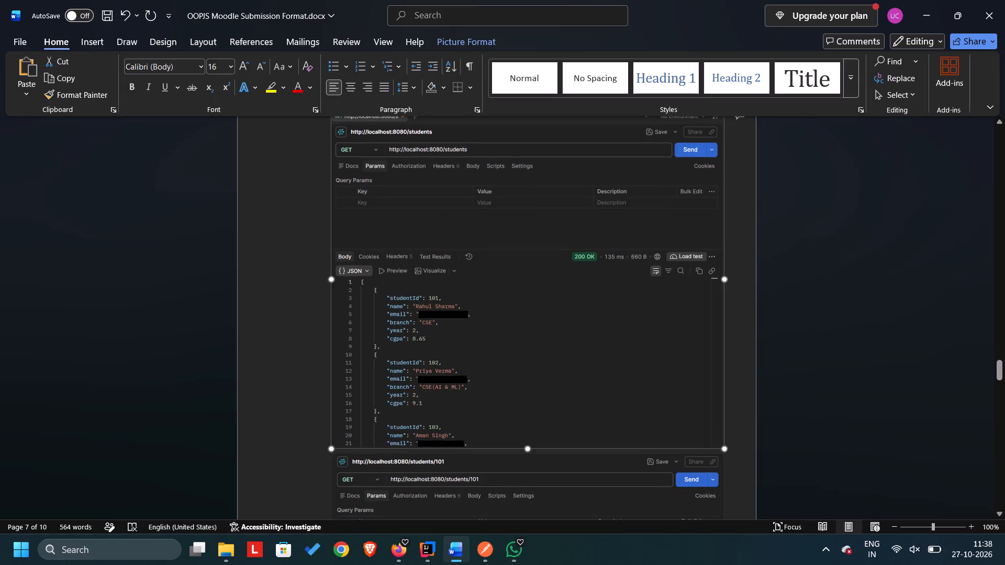
pyautogui.moveTo(691, 420); pyautogui.dragTo(660, 386)
pyautogui.click(660, 386)
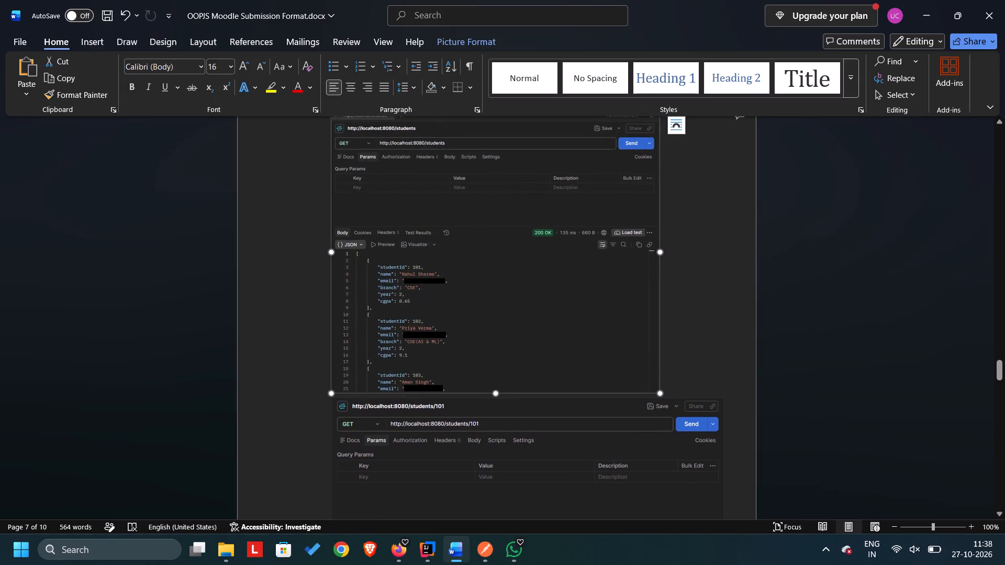
pyautogui.moveTo(660, 393); pyautogui.dragTo(606, 375)
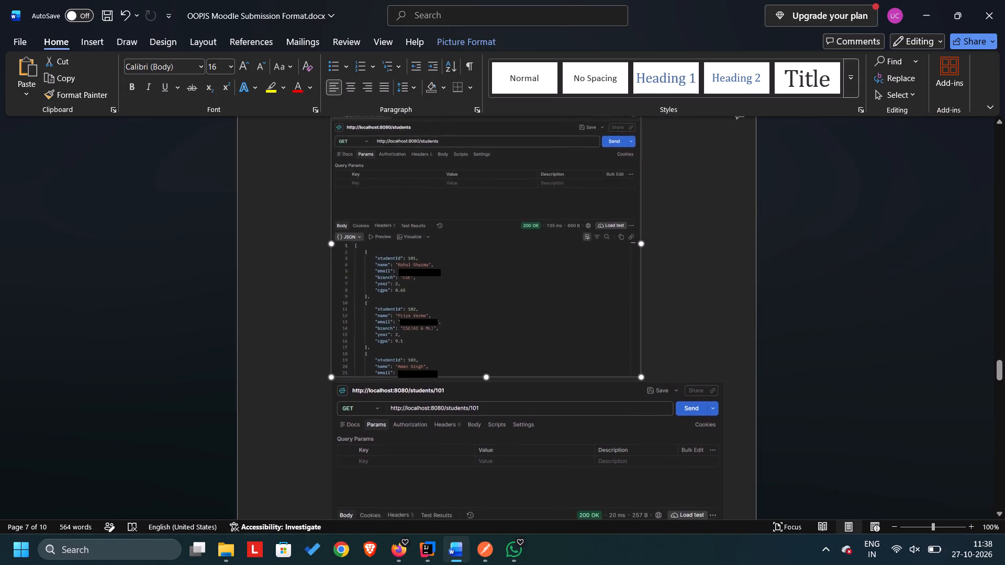
pyautogui.moveTo(606, 375); pyautogui.dragTo(451, 325)
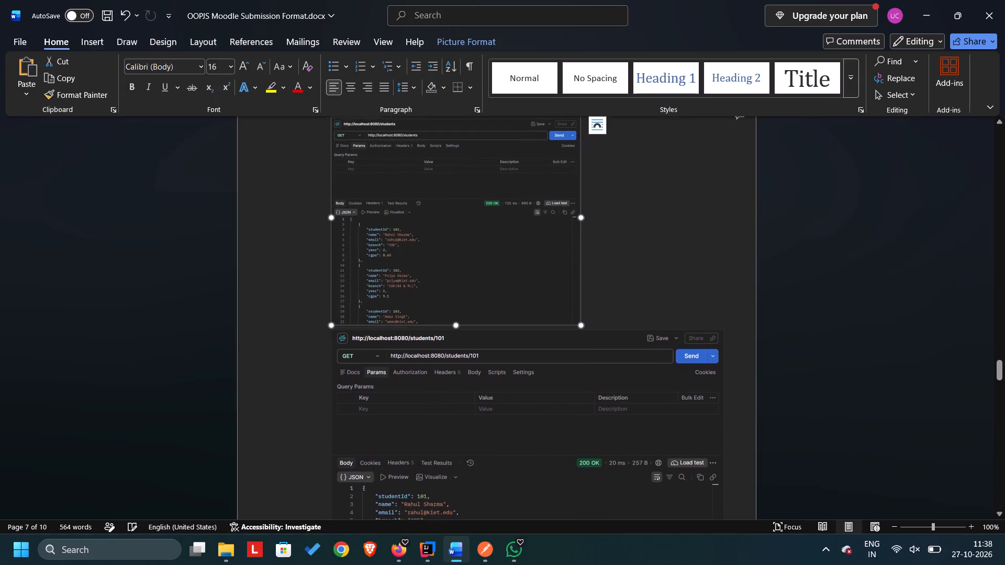
pyautogui.moveTo(579, 322); pyautogui.dragTo(502, 285)
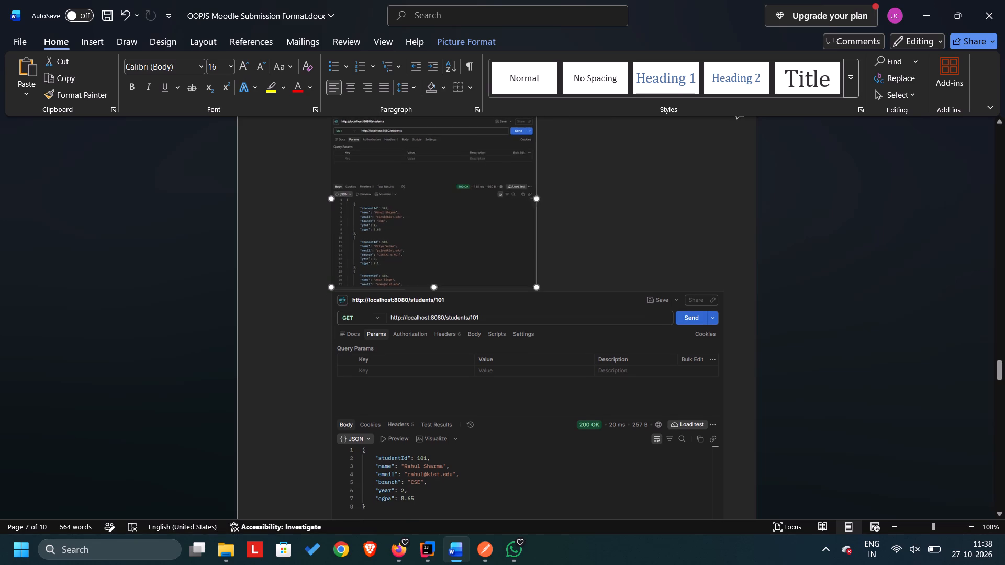
pyautogui.moveTo(502, 285); pyautogui.dragTo(468, 271)
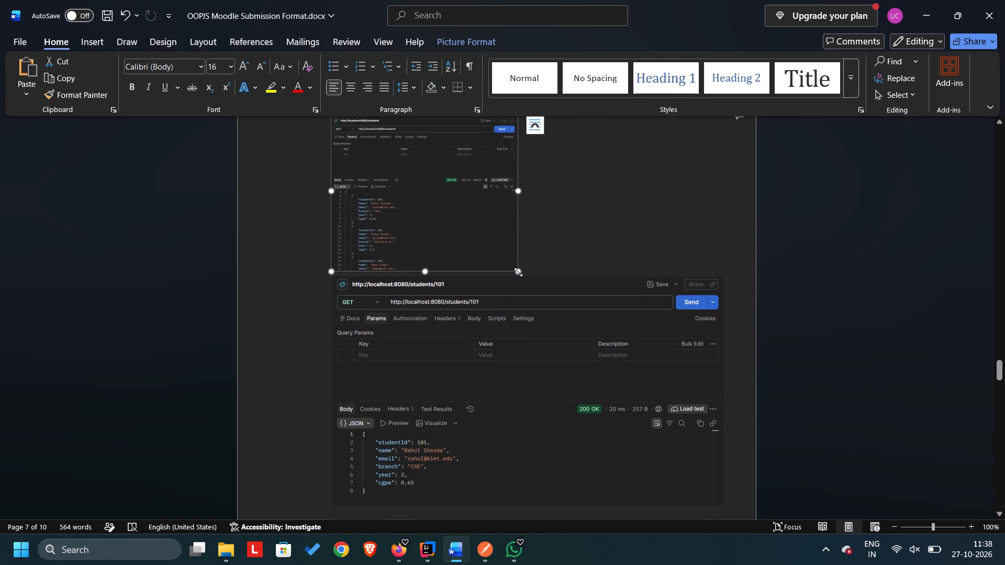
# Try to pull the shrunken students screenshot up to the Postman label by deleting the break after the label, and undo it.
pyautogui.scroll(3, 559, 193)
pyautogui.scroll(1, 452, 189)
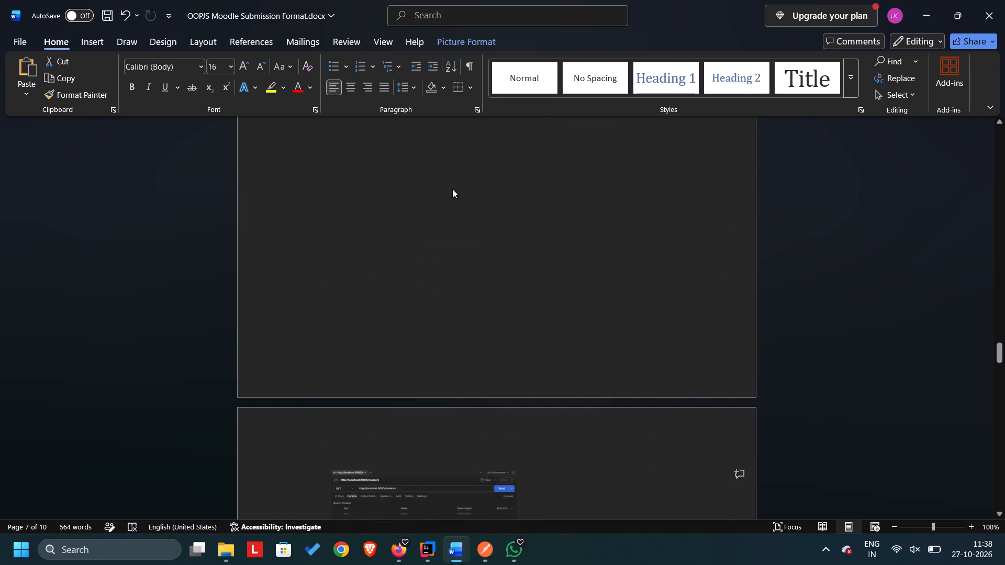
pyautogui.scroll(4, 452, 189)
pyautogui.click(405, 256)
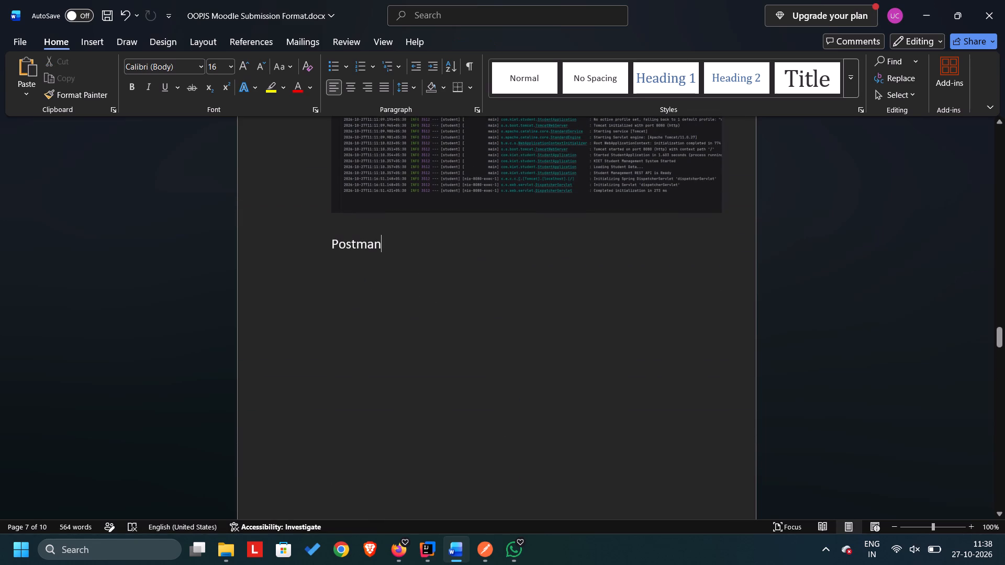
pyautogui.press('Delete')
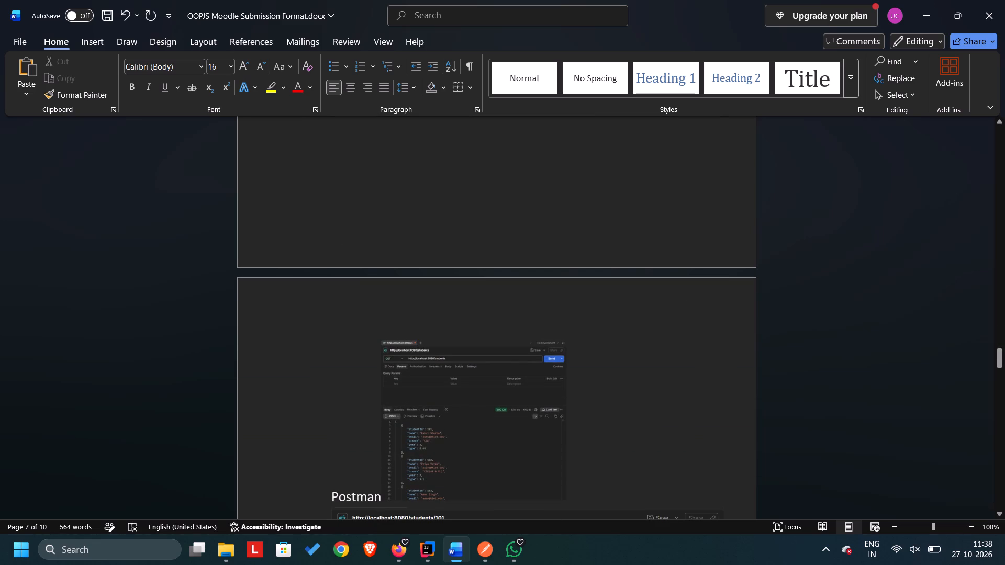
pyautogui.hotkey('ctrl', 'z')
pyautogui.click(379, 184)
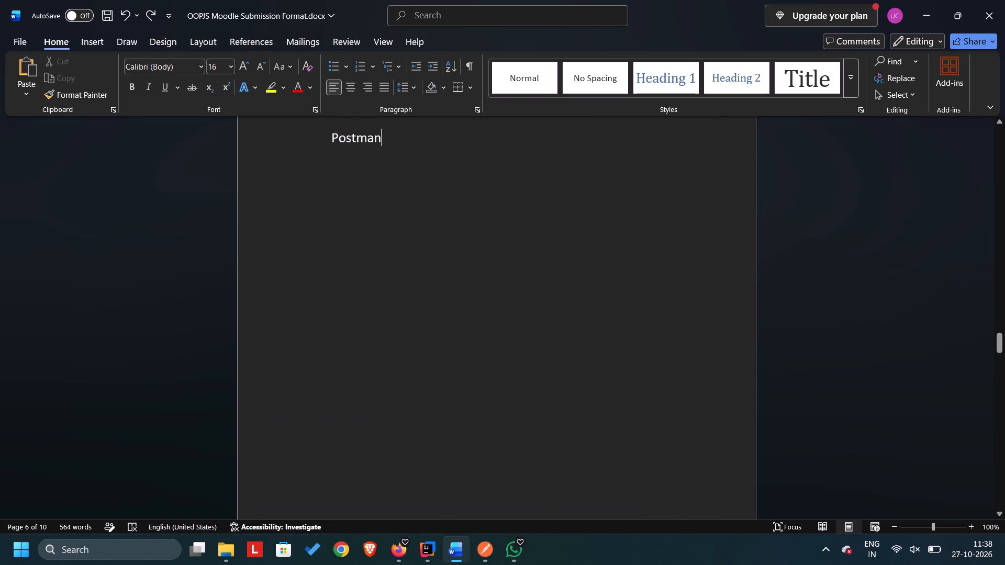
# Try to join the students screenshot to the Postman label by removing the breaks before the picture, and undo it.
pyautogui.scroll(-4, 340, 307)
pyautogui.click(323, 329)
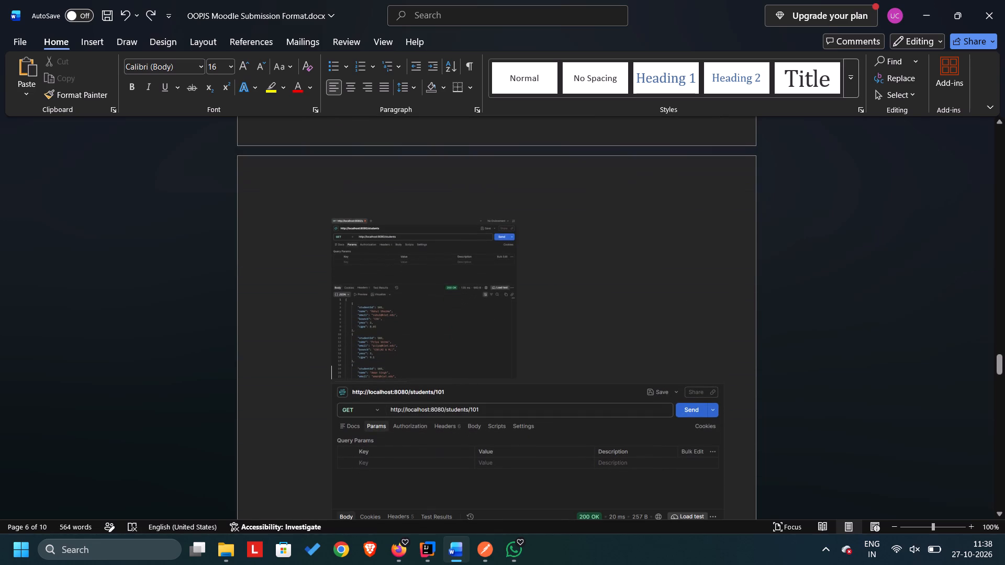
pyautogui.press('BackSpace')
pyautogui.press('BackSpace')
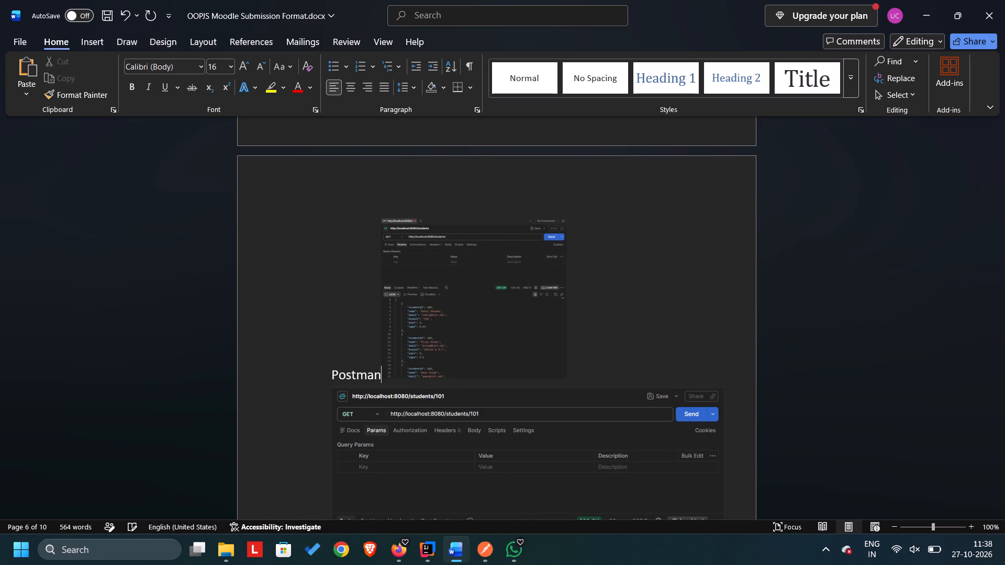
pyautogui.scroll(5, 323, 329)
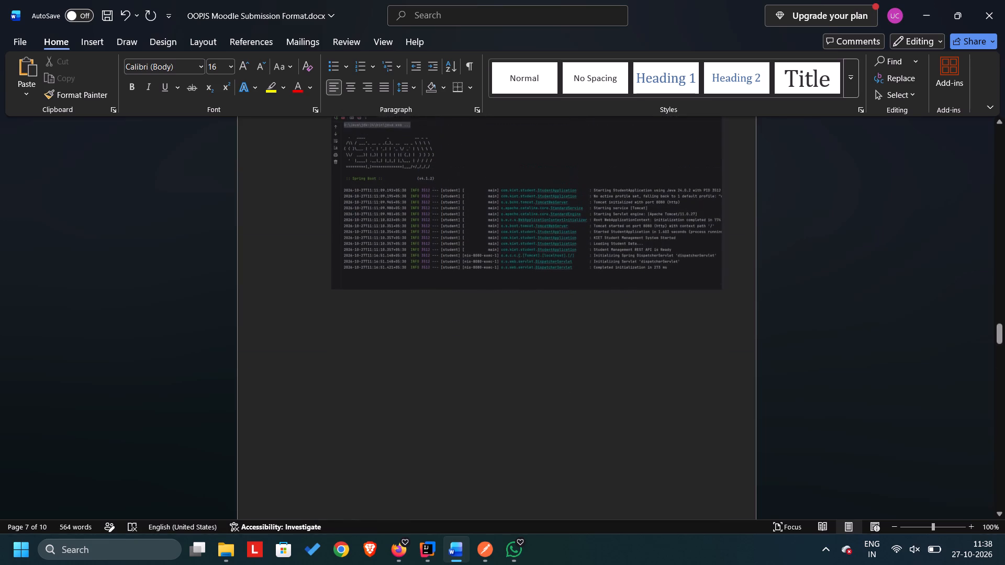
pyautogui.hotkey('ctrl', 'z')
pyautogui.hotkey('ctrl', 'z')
# Insert empty lines before the Postman label until it sits at the top of the following page, directly above the students screenshot.
pyautogui.scroll(-4, 323, 329)
pyautogui.scroll(3, 323, 329)
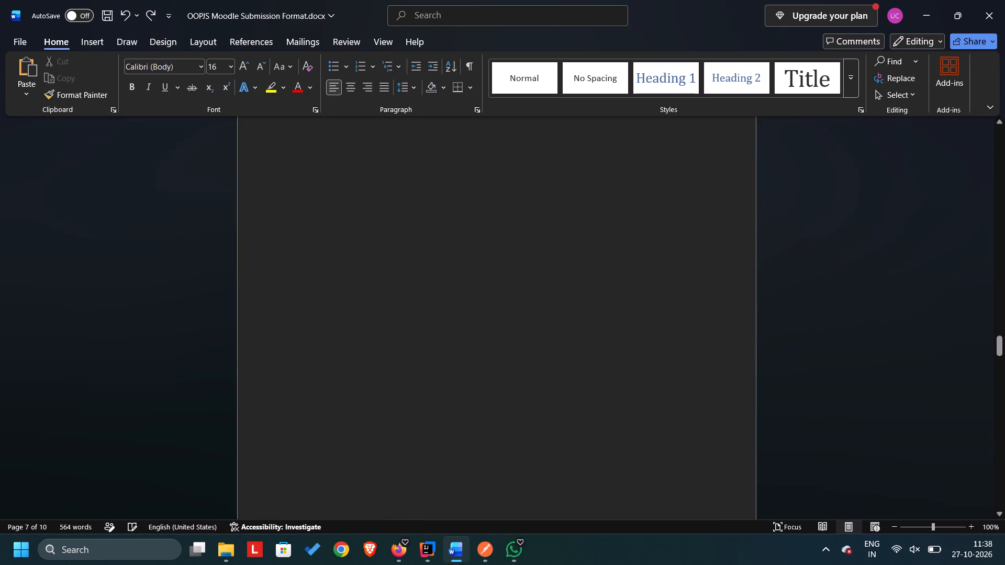
pyautogui.scroll(1, 323, 329)
pyautogui.click(326, 378)
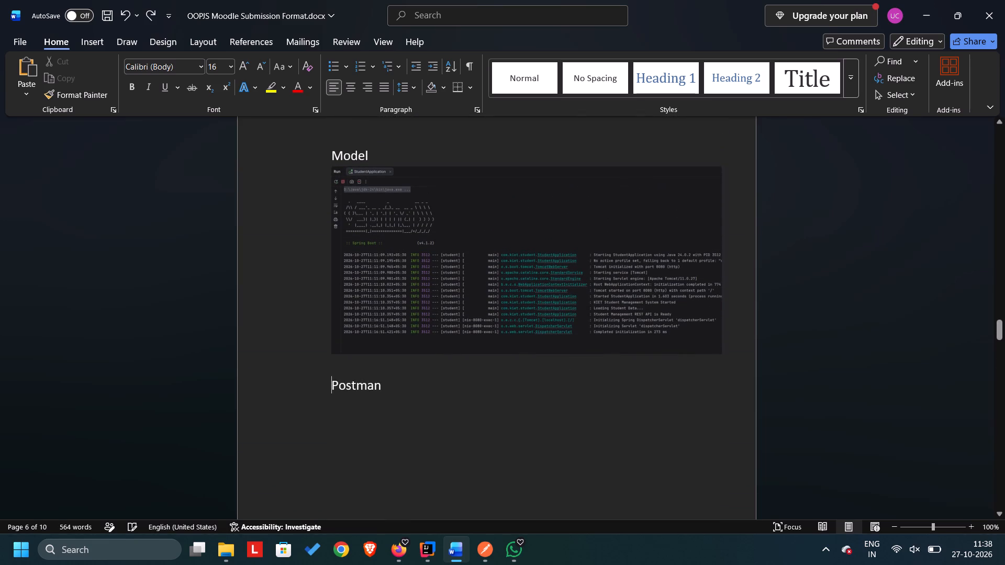
pyautogui.press('Return')
pyautogui.press('Return')
pyautogui.press('Return')
pyautogui.press('Return')
pyautogui.press('Return')
pyautogui.press('Return')
pyautogui.press('Return')
pyautogui.press('Return')
pyautogui.press('Return')
pyautogui.press('Return')
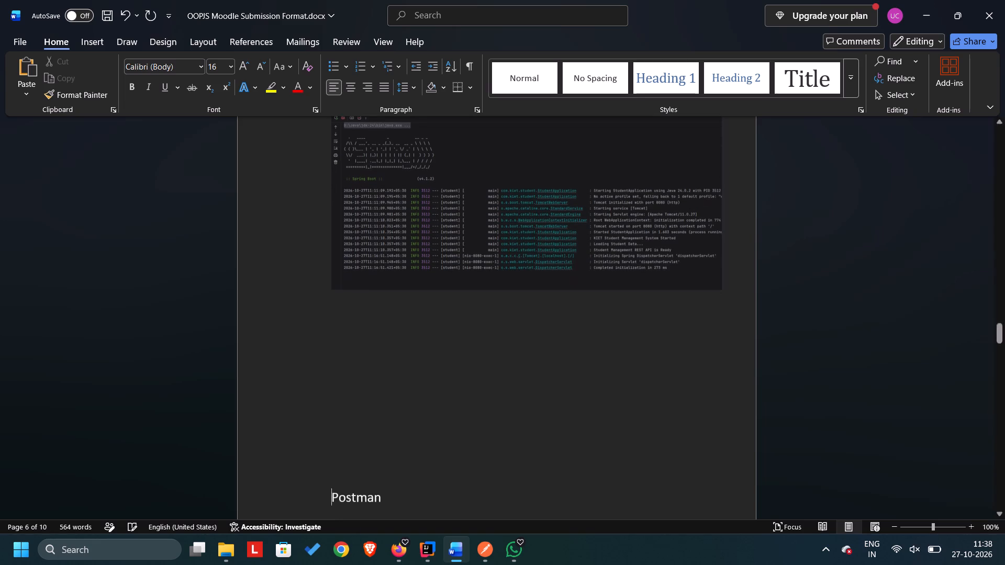
pyautogui.press('Return')
pyautogui.press('Return')
pyautogui.press('Return')
pyautogui.press('Return')
pyautogui.press('Return')
pyautogui.press('Return')
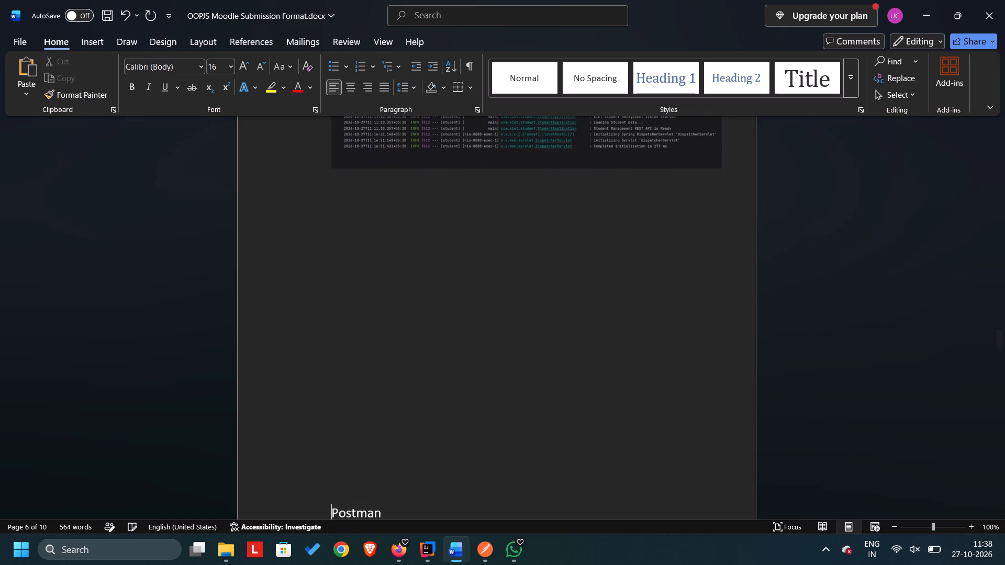
pyautogui.press('Return')
pyautogui.press('Return')
pyautogui.press('Return')
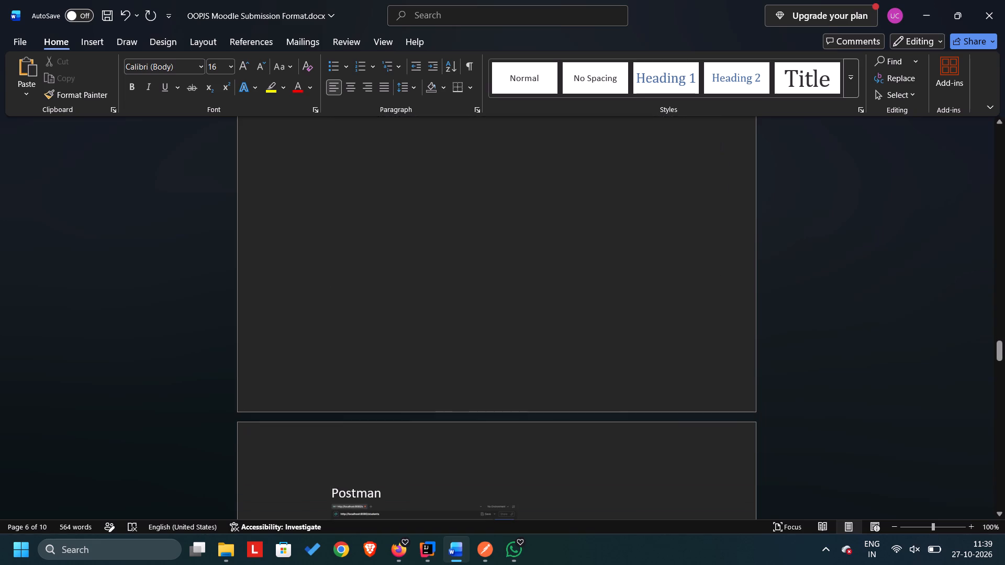
# Add an empty line between the Postman label and the students screenshot.
pyautogui.press('Down')
pyautogui.press('Return')
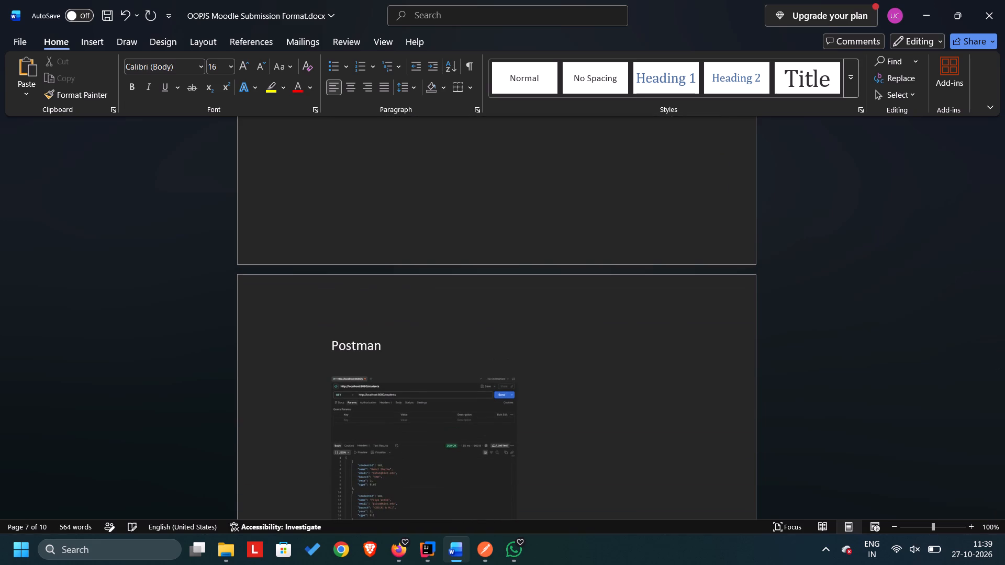
# Enlarge the students screenshot under the Postman label until its width nearly matches the students/101 screenshot directly below it.
pyautogui.scroll(-2, 326, 378)
pyautogui.click(418, 367)
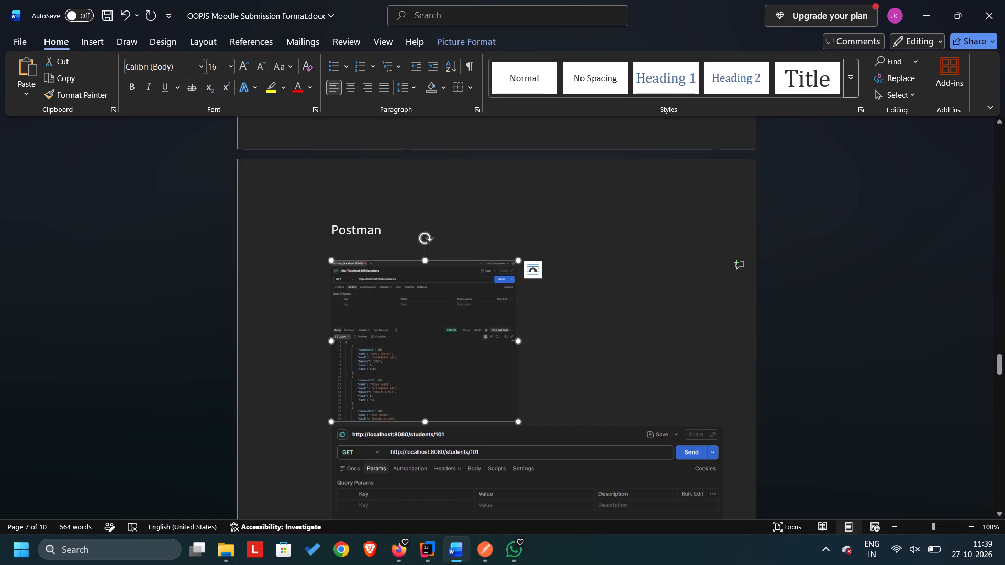
pyautogui.moveTo(517, 419); pyautogui.dragTo(666, 503)
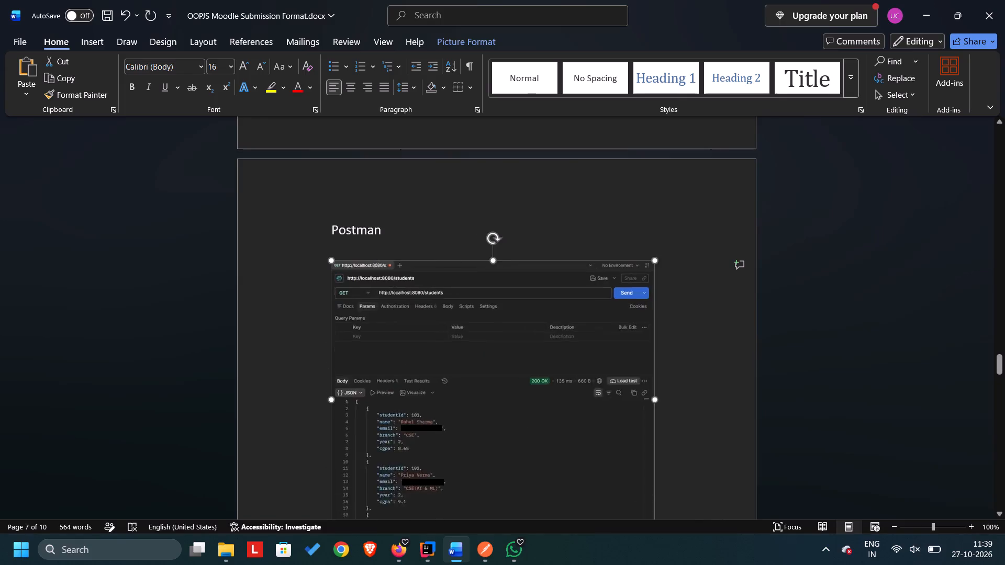
pyautogui.moveTo(666, 503); pyautogui.dragTo(713, 530)
pyautogui.scroll(-4, 799, 435)
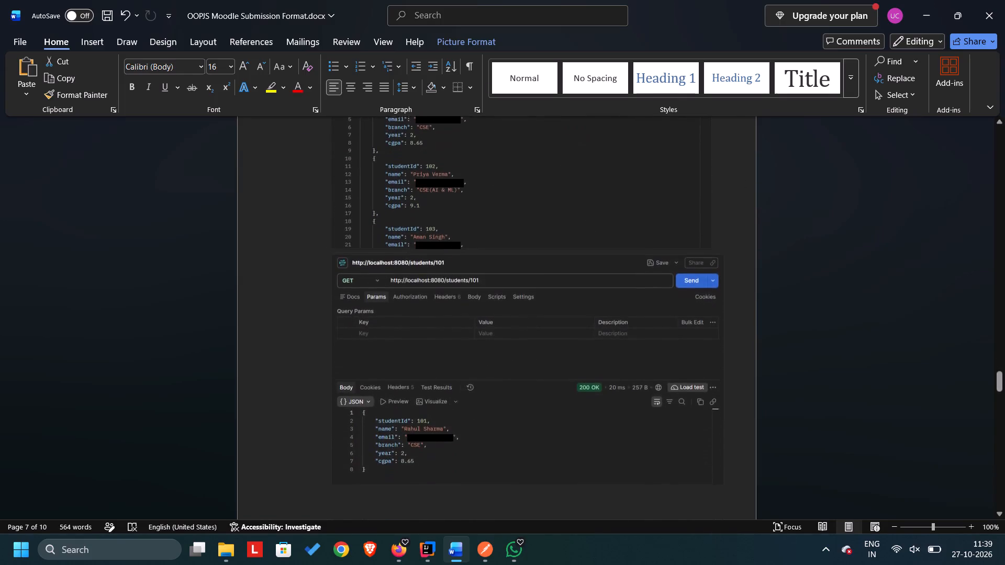
pyautogui.scroll(2, 799, 435)
pyautogui.click(680, 282)
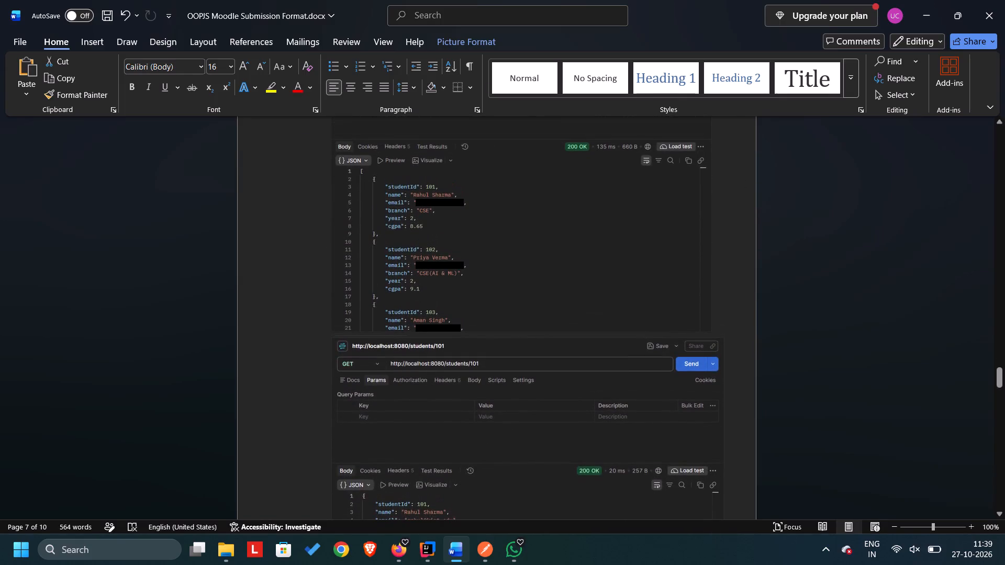
pyautogui.moveTo(712, 334); pyautogui.dragTo(715, 334)
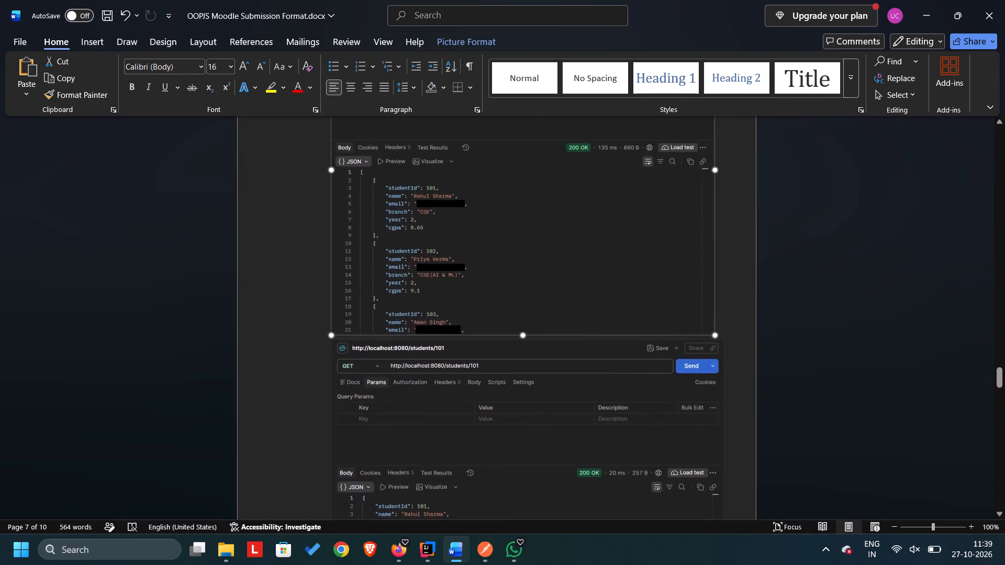
pyautogui.moveTo(715, 334); pyautogui.dragTo(718, 336)
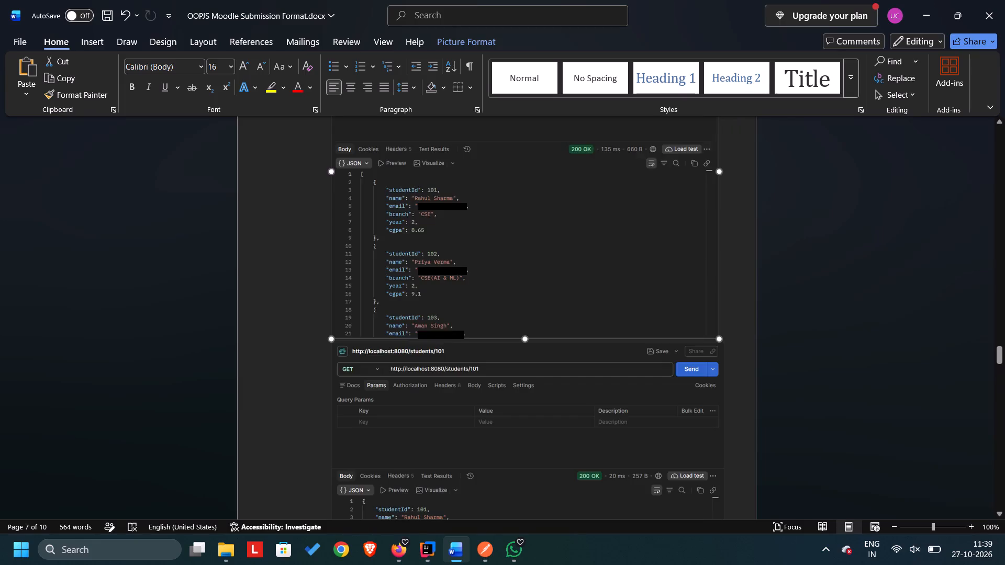
pyautogui.moveTo(718, 336); pyautogui.dragTo(718, 336)
pyautogui.click(829, 341)
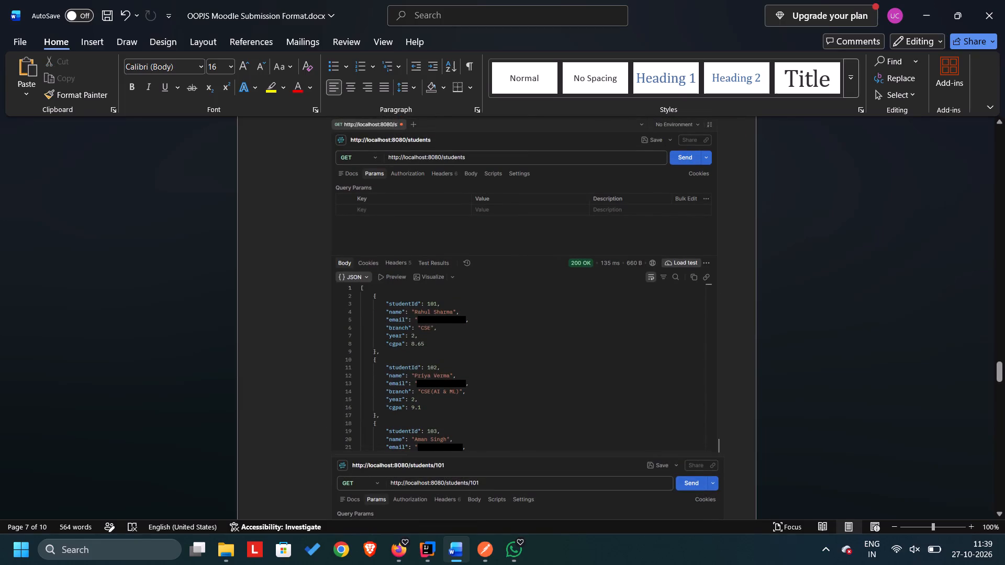
# Examine the size and page placement of the remaining Postman screenshots, from GET students/101 through to the IntelliJ Project Structure heading.
pyautogui.scroll(-9, 731, 343)
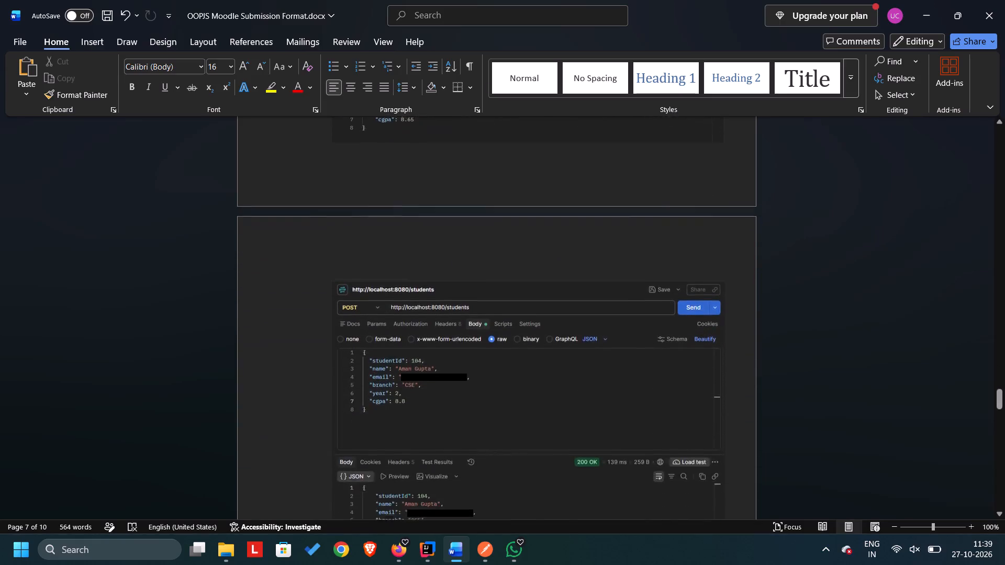
pyautogui.scroll(-2, 731, 343)
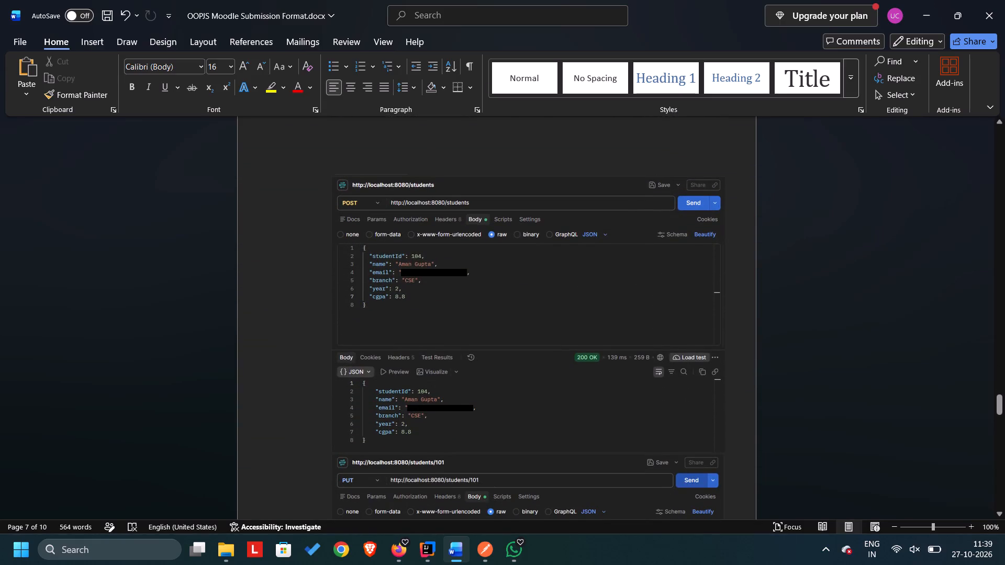
pyautogui.scroll(-3, 731, 343)
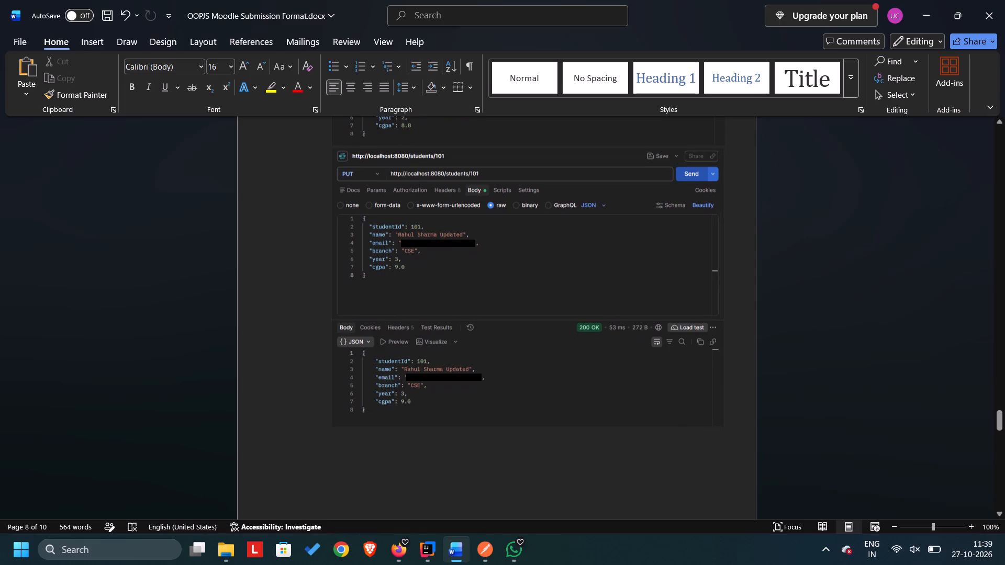
pyautogui.scroll(-4, 731, 343)
pyautogui.scroll(1, 731, 343)
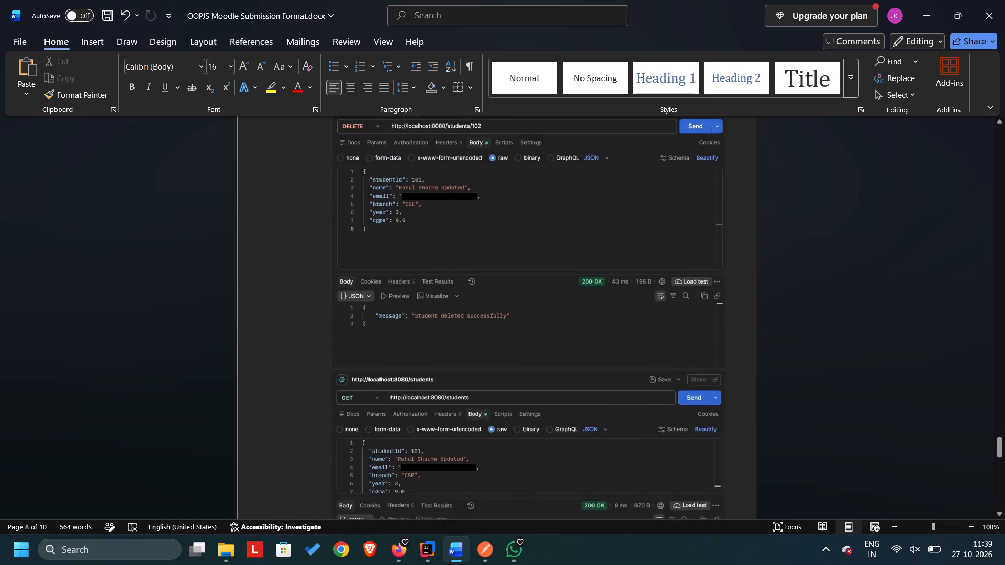
pyautogui.scroll(2, 731, 343)
pyautogui.scroll(-3, 731, 343)
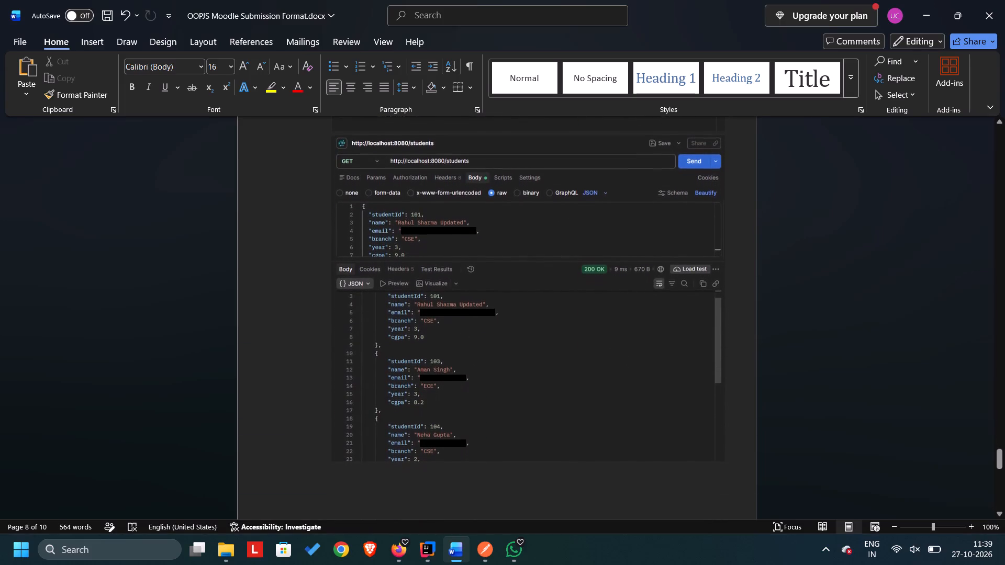
pyautogui.scroll(3, 731, 343)
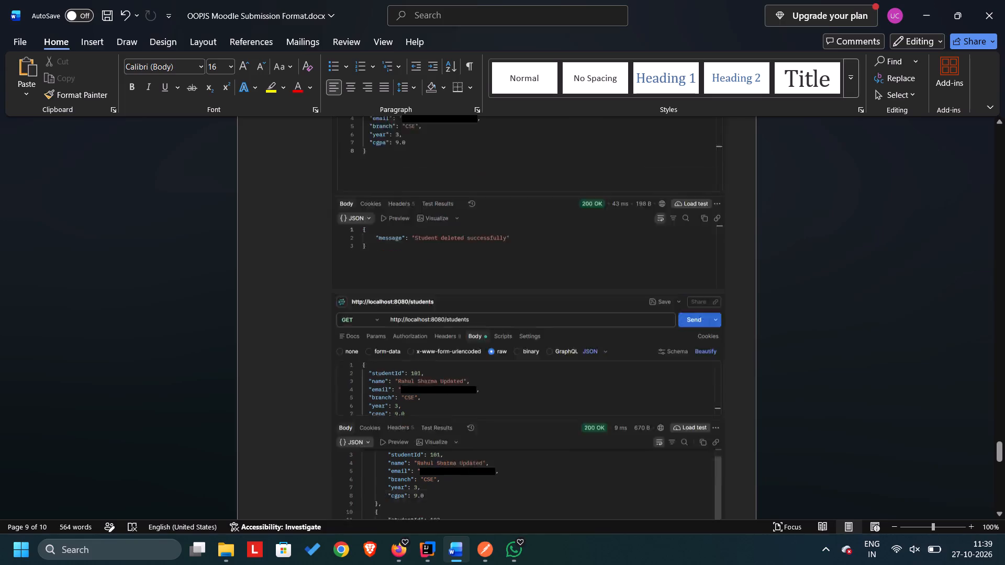
pyautogui.scroll(1, 731, 343)
pyautogui.scroll(-2, 731, 343)
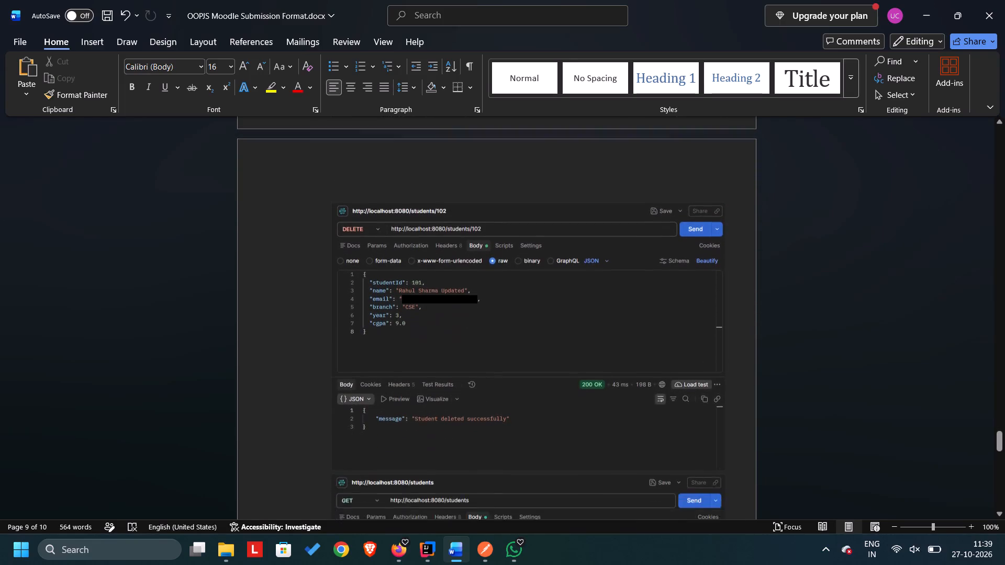
pyautogui.scroll(-3, 731, 343)
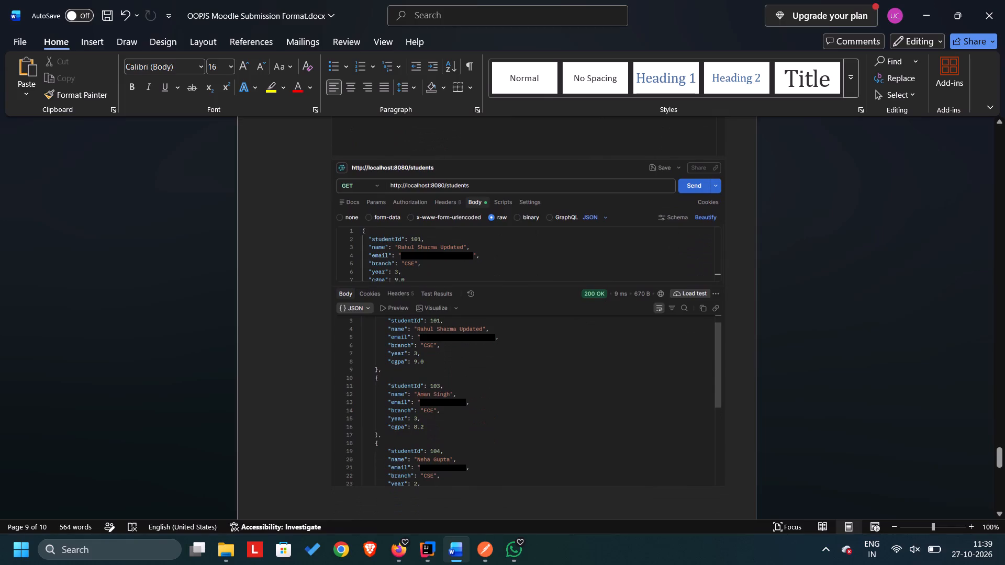
pyautogui.scroll(-2, 731, 343)
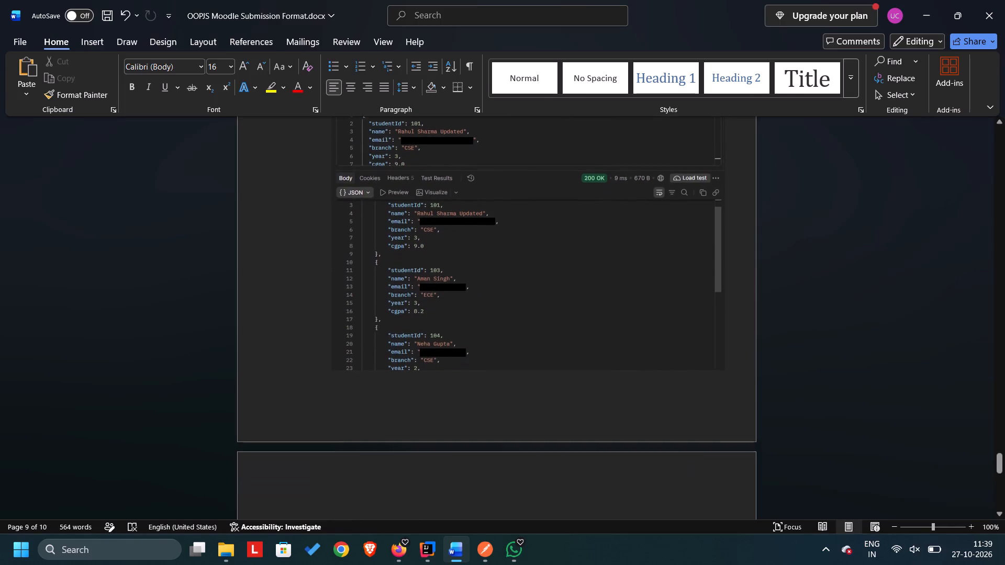
pyautogui.scroll(-2, 731, 343)
pyautogui.scroll(2, 731, 343)
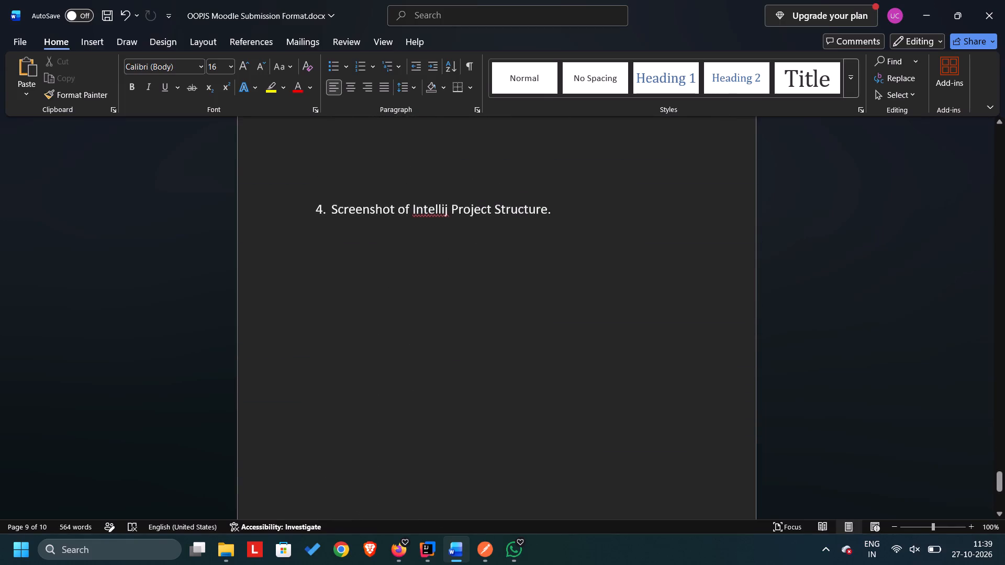
pyautogui.scroll(3, 731, 343)
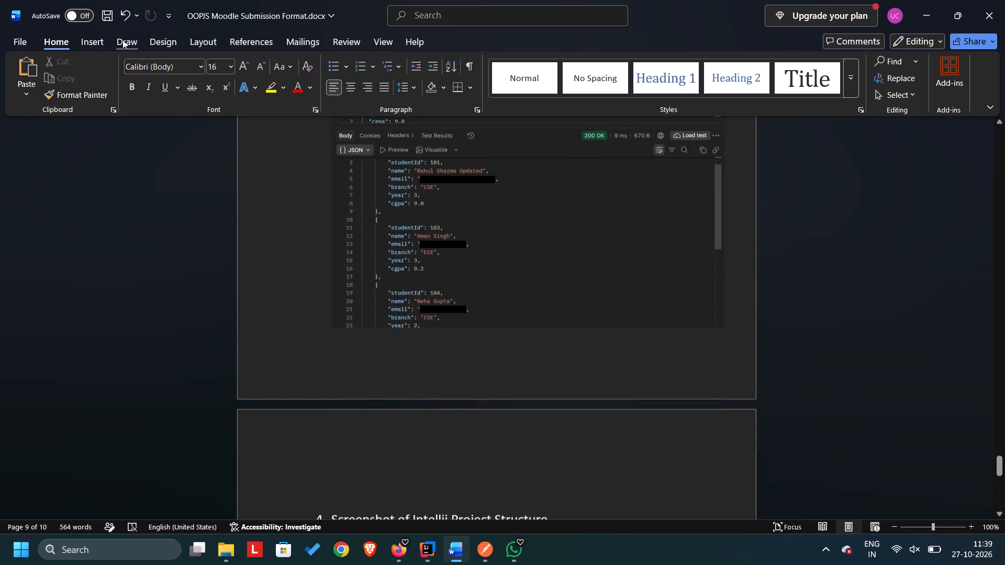
# Save the submission document.
pyautogui.click(107, 19)
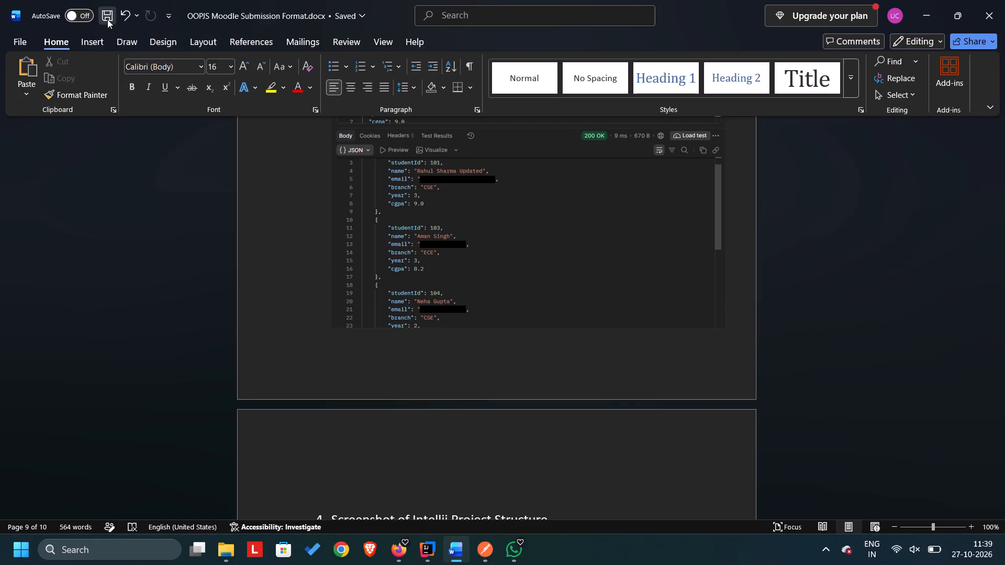
# Open the file management view for the saved submission document.
pyautogui.click(26, 40)
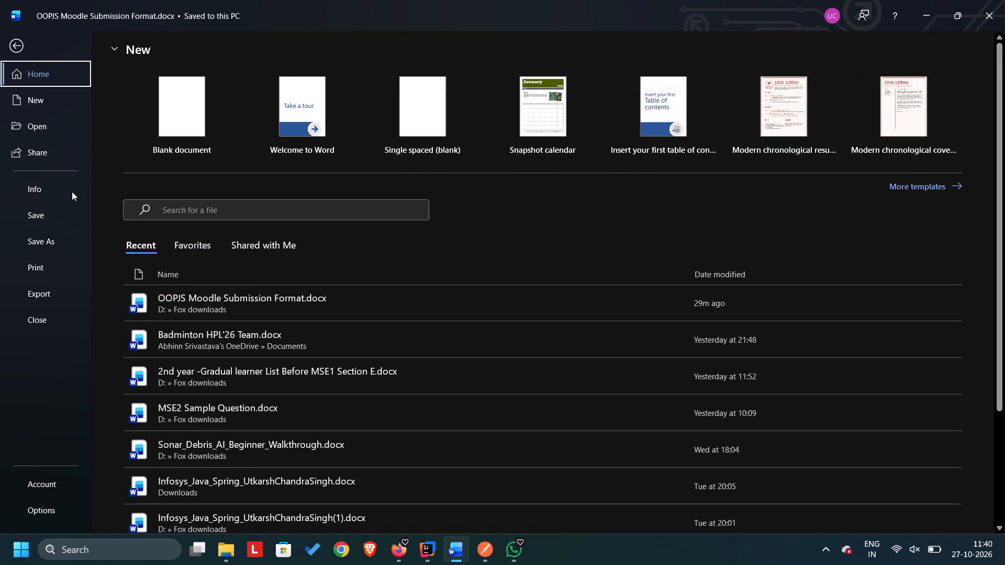
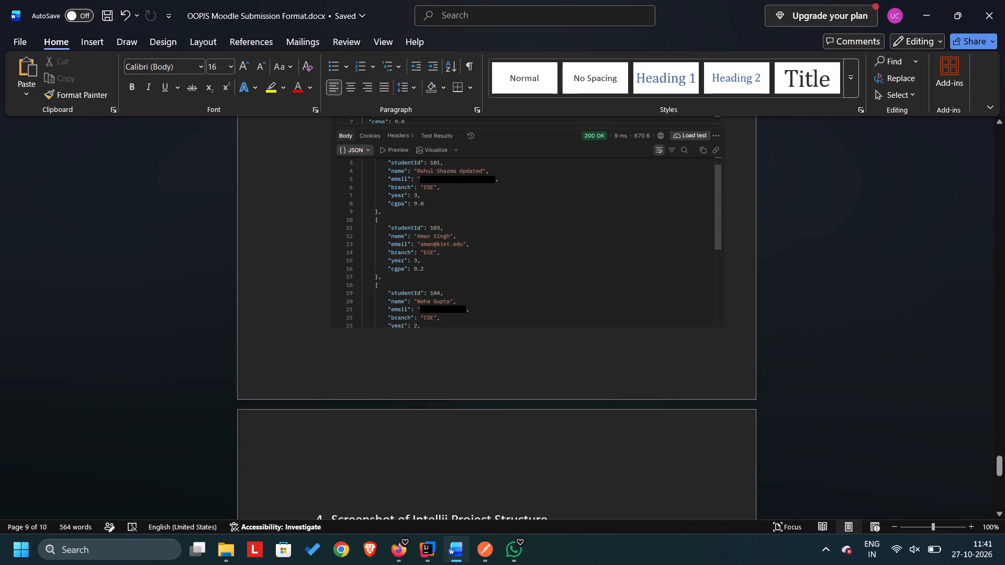
# For document section 4, switch to IntelliJ IDEA, expand the student project's java and controller folders, and hide the Run output to expose the full project structure.
pyautogui.scroll(-4, 474, 395)
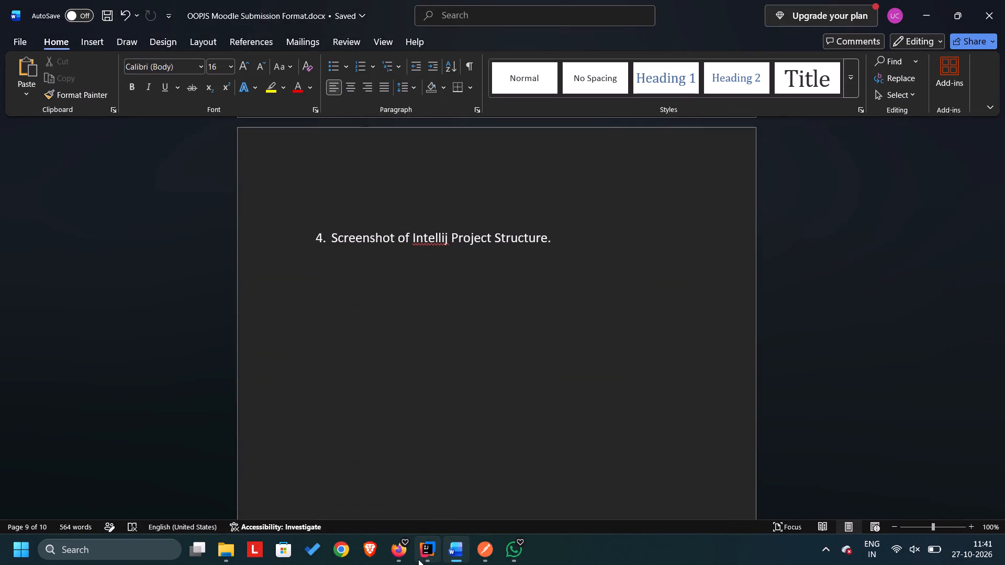
pyautogui.click(418, 559)
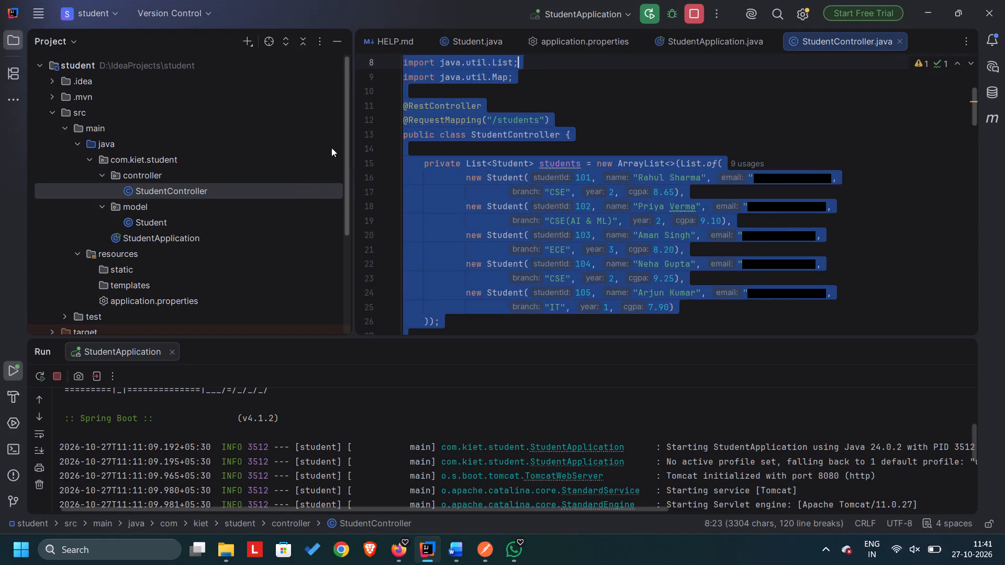
pyautogui.click(76, 149)
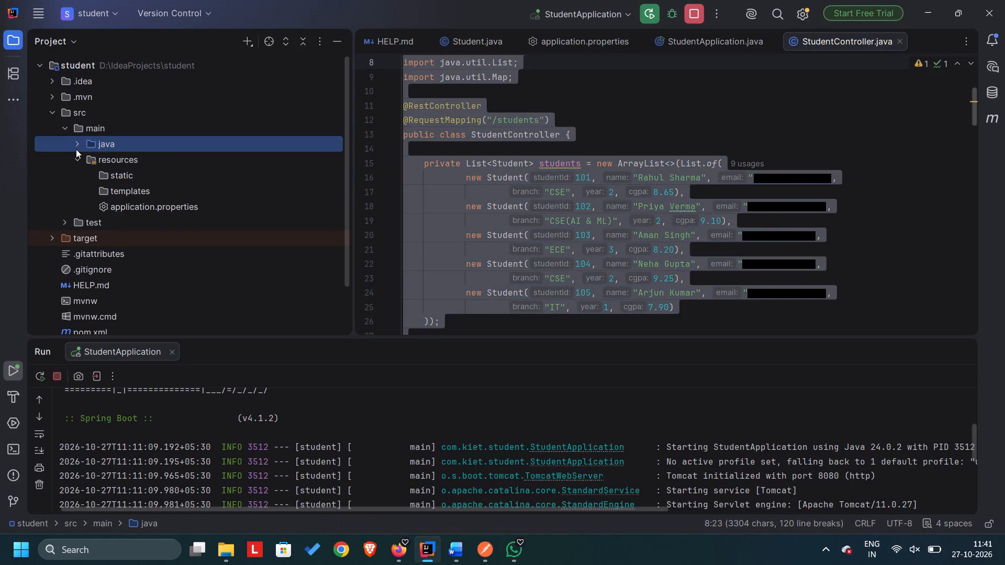
pyautogui.click(76, 149)
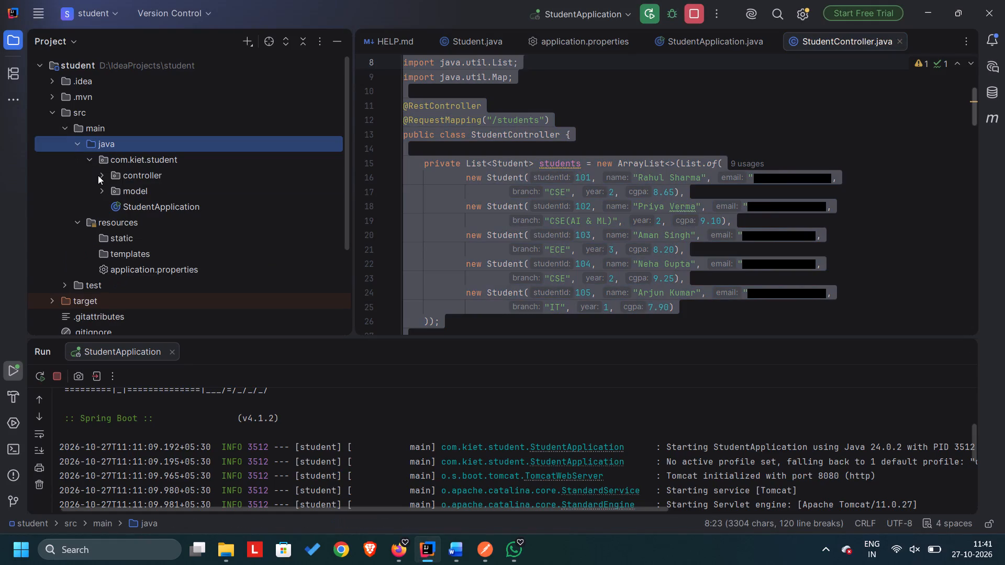
pyautogui.click(98, 175)
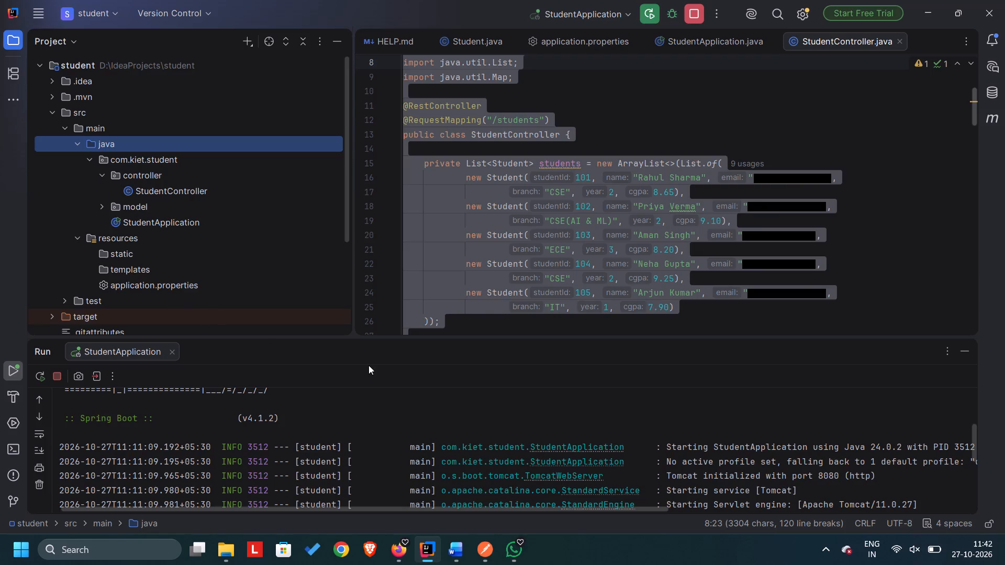
pyautogui.click(958, 352)
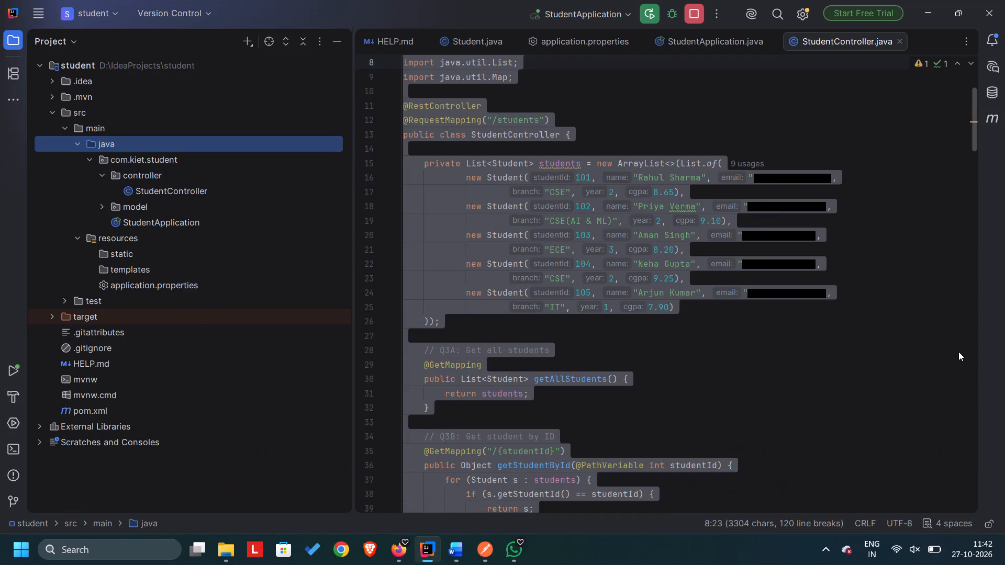
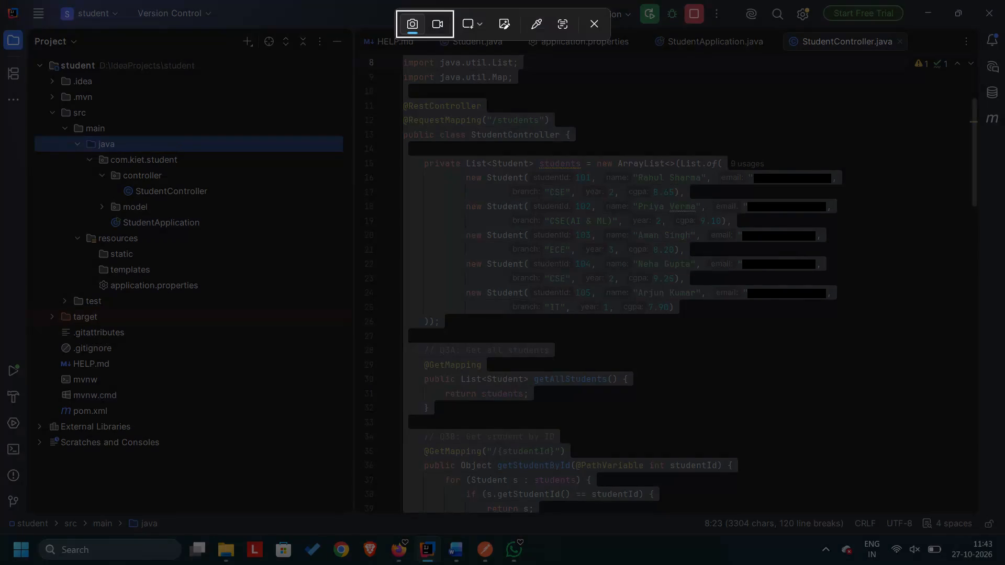
# Capture a screen snip of the IntelliJ project tree, from the student root folder down to Scratches and Consoles.
pyautogui.moveTo(29, 54); pyautogui.dragTo(191, 201)
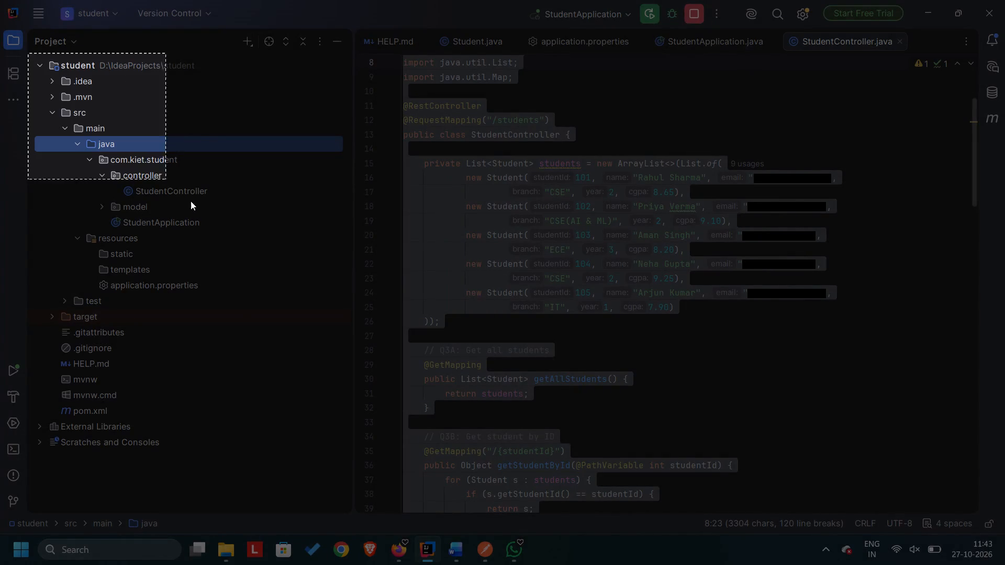
pyautogui.moveTo(191, 201); pyautogui.dragTo(354, 553)
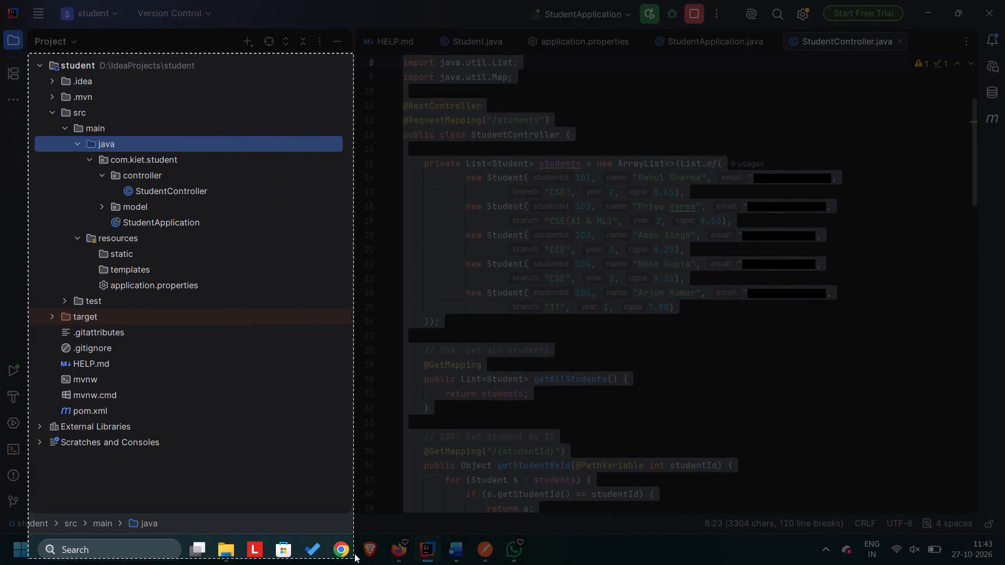
pyautogui.moveTo(354, 553); pyautogui.dragTo(355, 513)
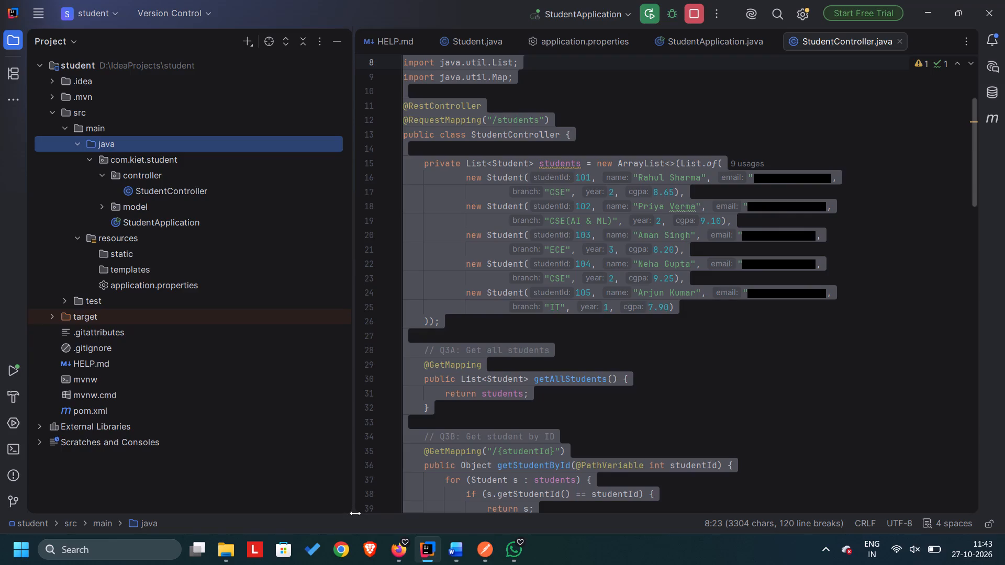
# Switch to the Word document and paste the project tree screenshot on an unnumbered line under heading 4, Screenshot of Intellij Project Structure.
pyautogui.click(449, 552)
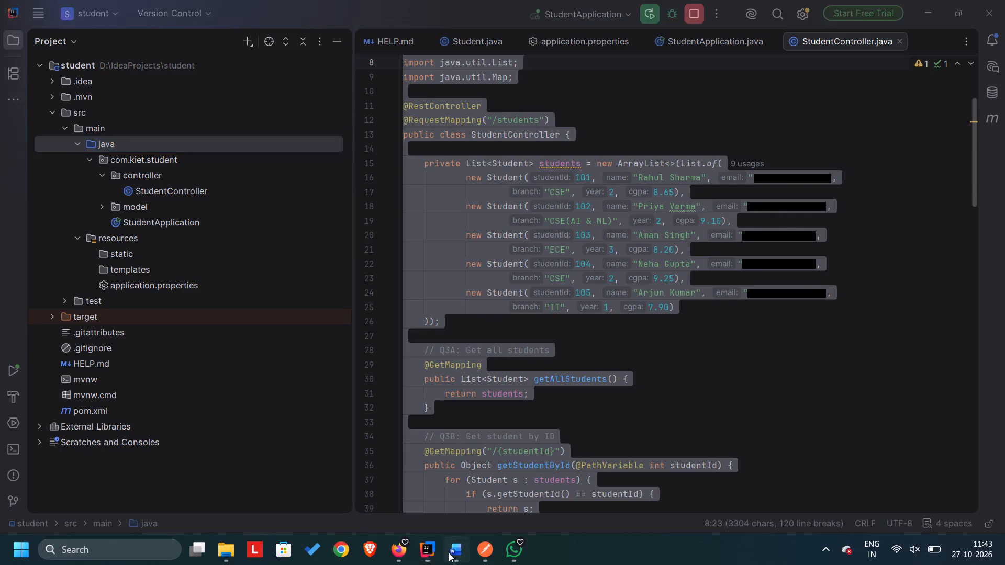
pyautogui.click(546, 281)
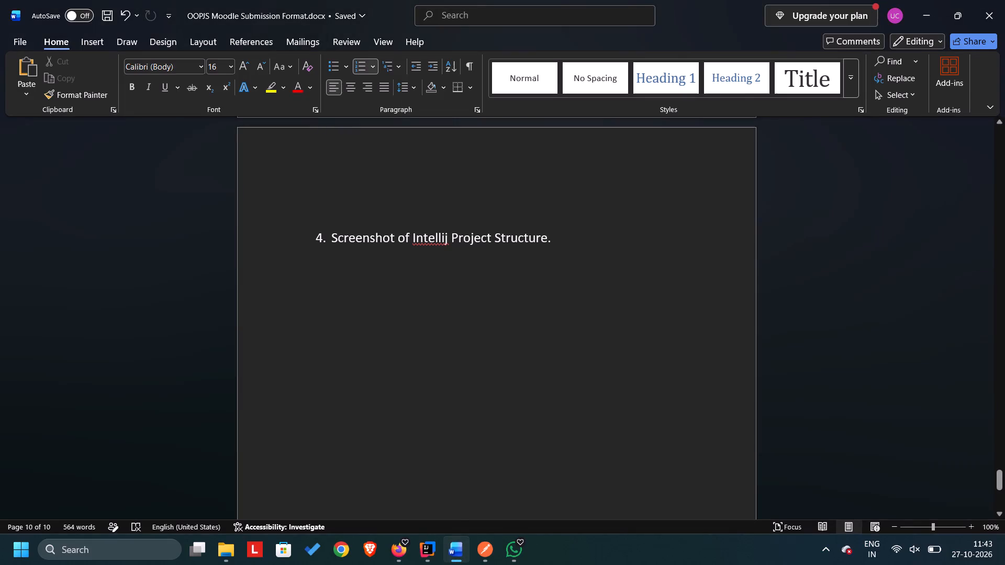
pyautogui.press('Right')
pyautogui.press('Return')
pyautogui.press('BackSpace')
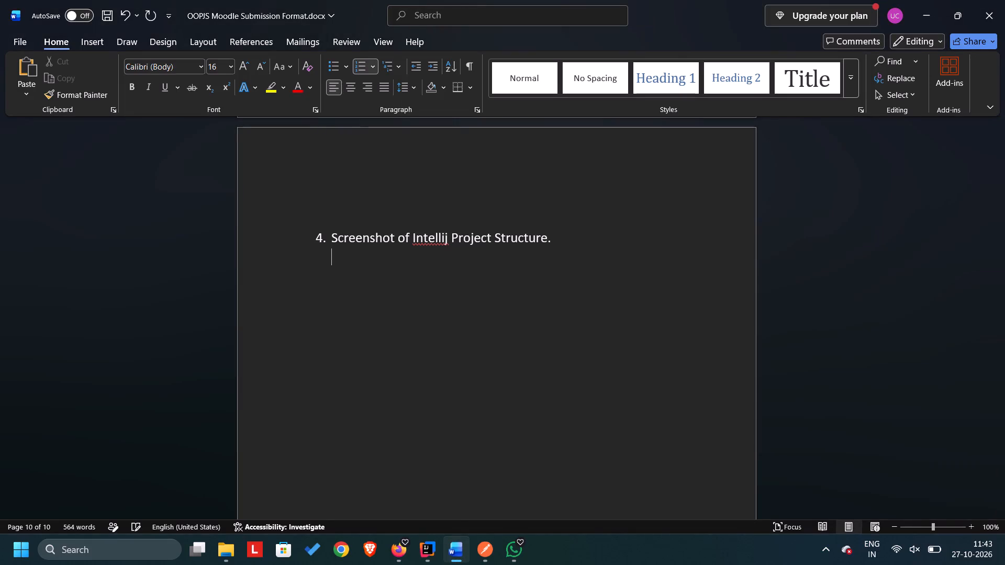
pyautogui.hotkey('ctrl', 'v')
# Review the submission document from the project structure screenshot back through the Postman screenshots and code to the details table on page 1.
pyautogui.scroll(1, 546, 281)
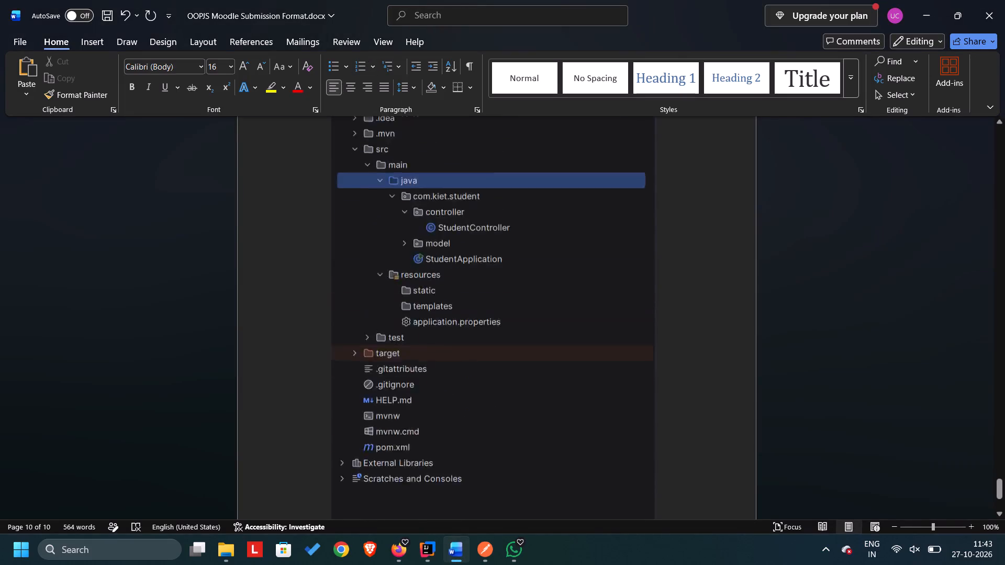
pyautogui.scroll(12, 546, 281)
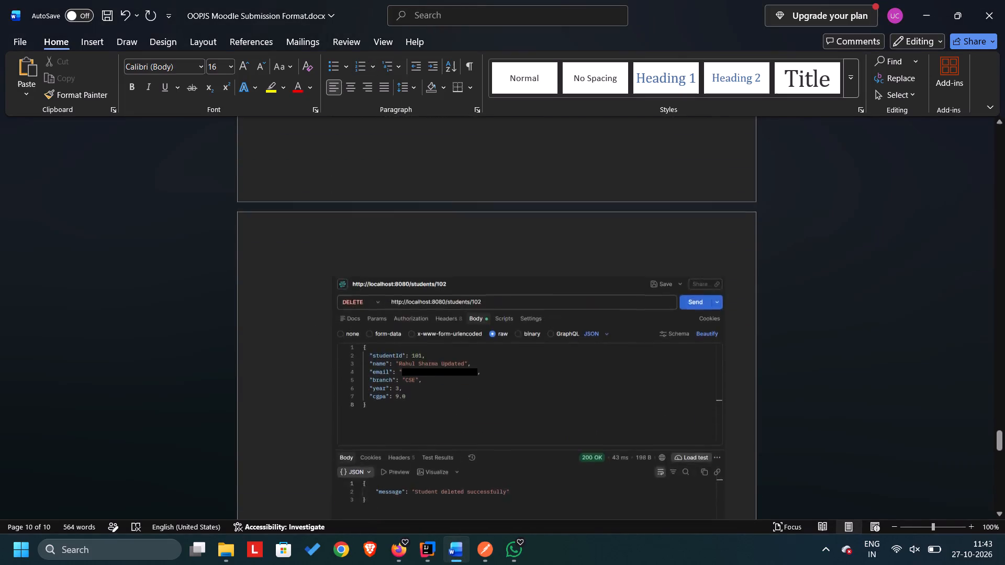
pyautogui.scroll(4, 546, 281)
pyautogui.click(546, 281)
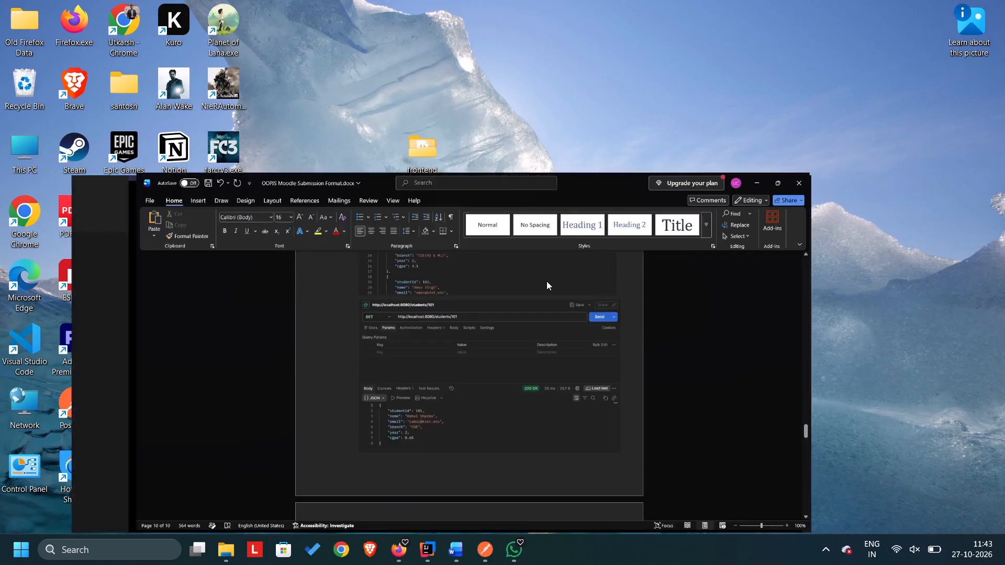
pyautogui.scroll(10, 546, 281)
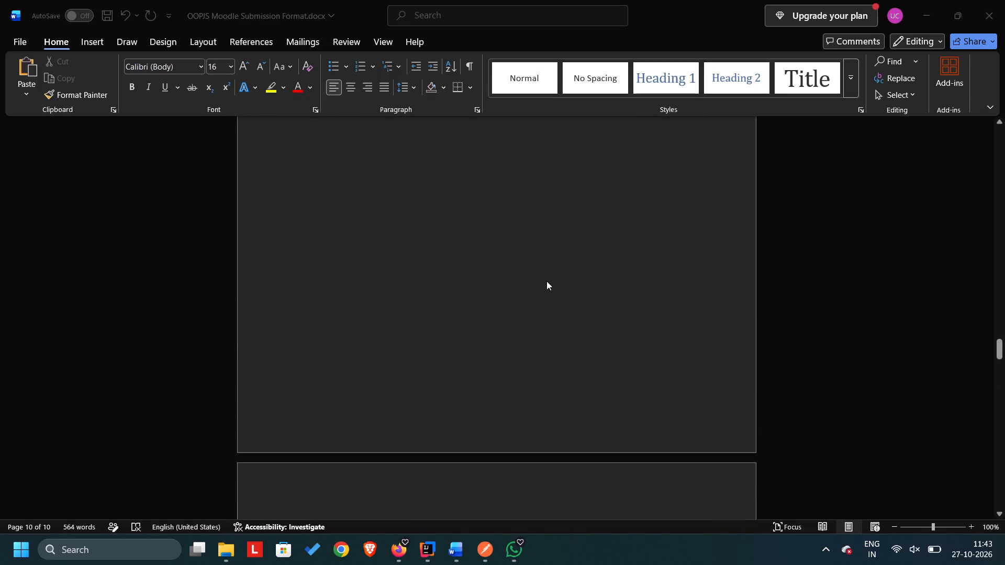
pyautogui.scroll(15, 546, 281)
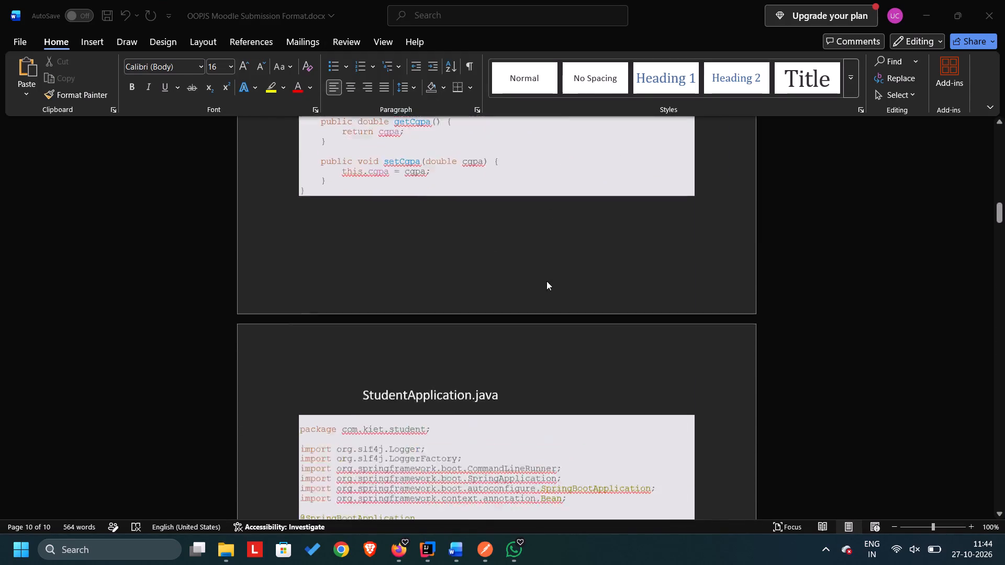
pyautogui.scroll(2, 546, 281)
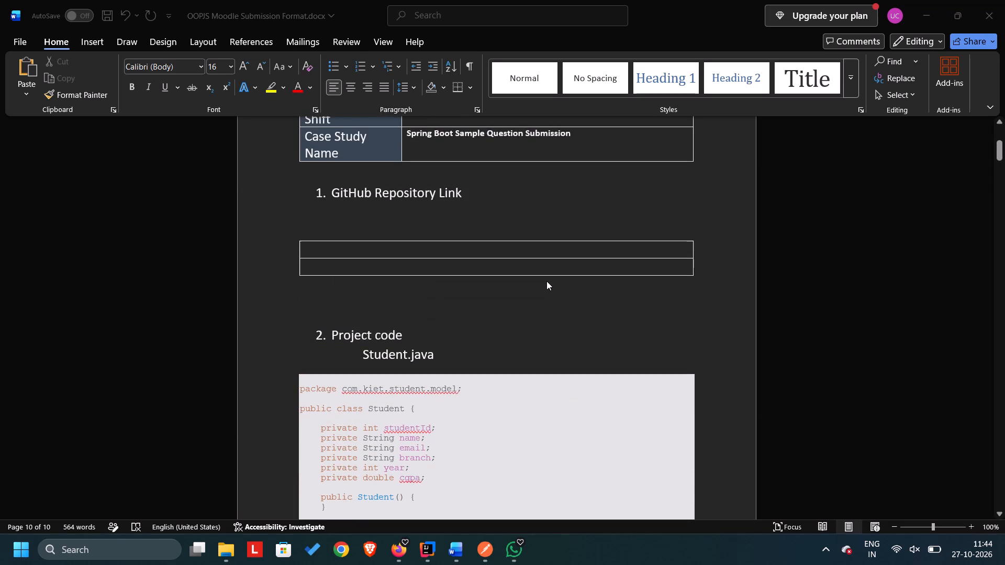
pyautogui.scroll(5, 546, 281)
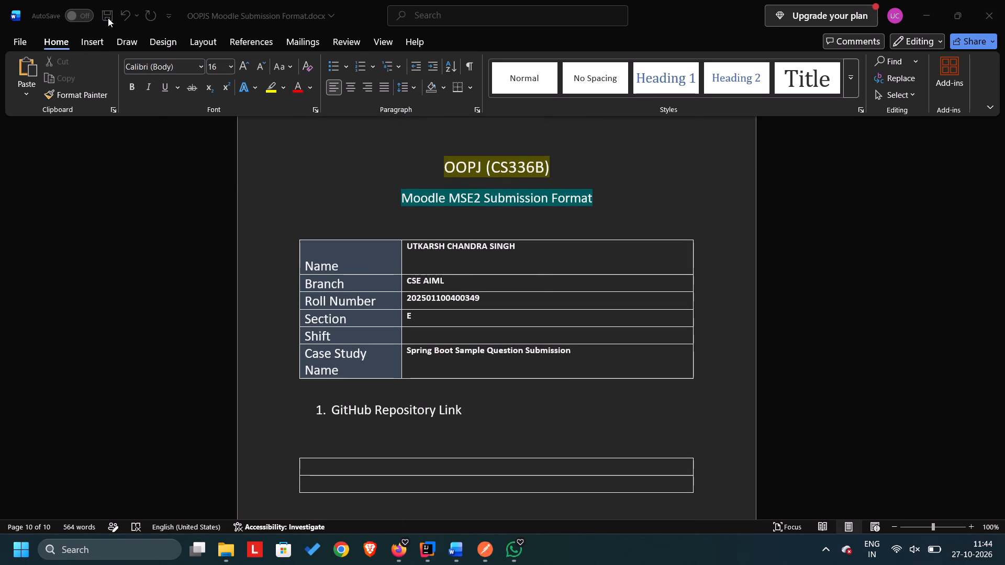
# Save the OOPJS Moodle Submission Format document.
pyautogui.click(20, 40)
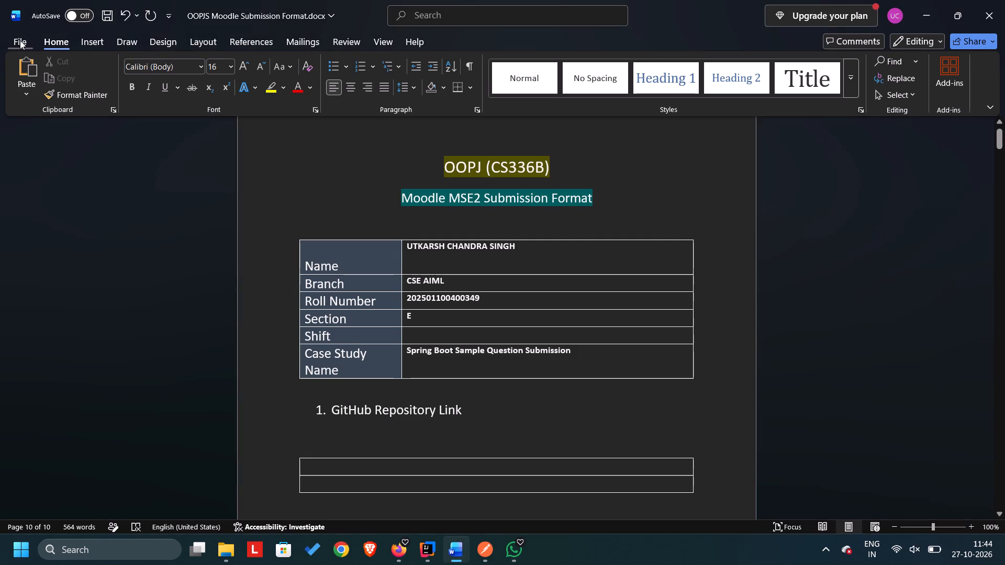
pyautogui.click(108, 13)
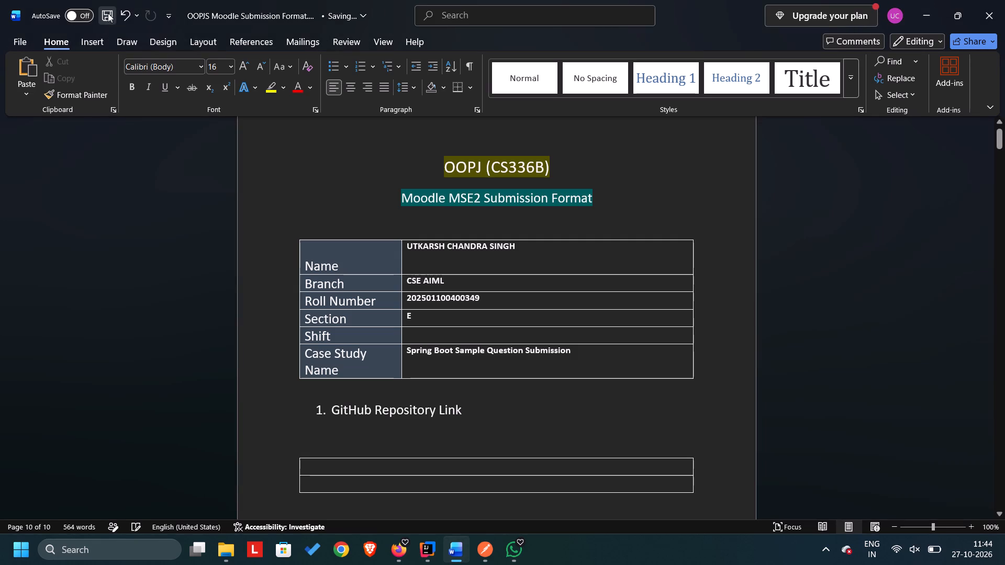
pyautogui.click(25, 42)
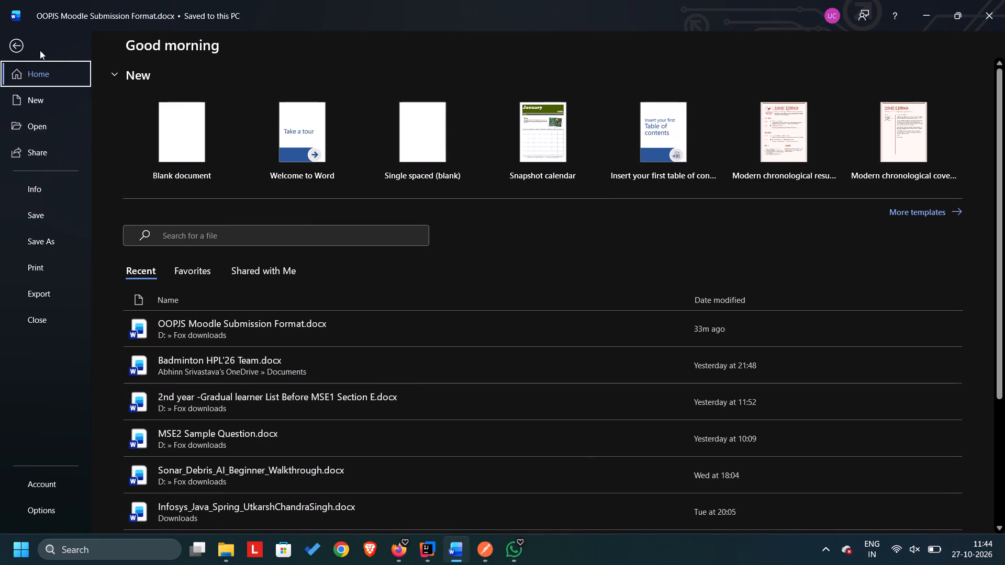
pyautogui.click(21, 47)
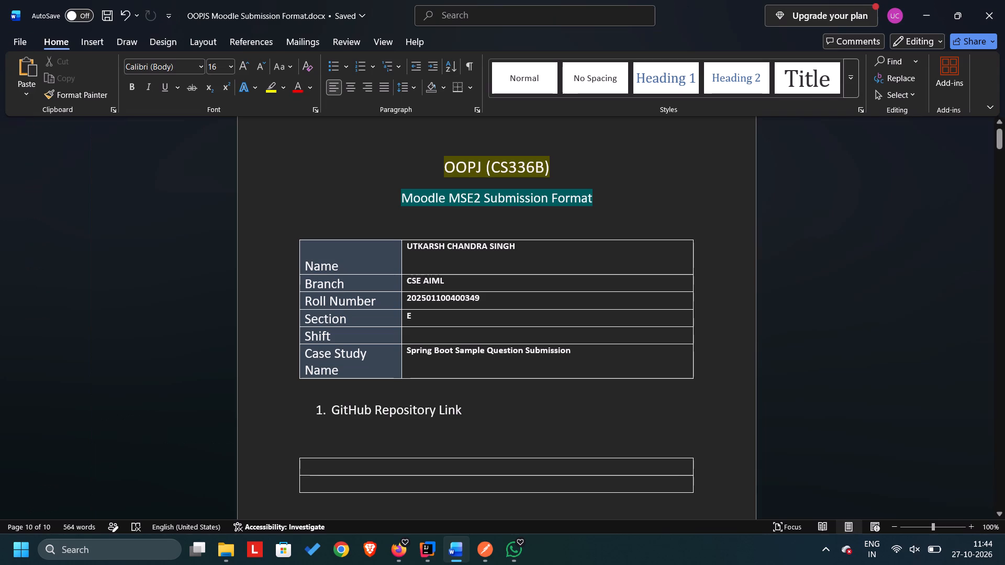
# In File Explorer's Fox downloads folder, rename the OOPJS Moodle Submission Format document to OOPJS_Submission_ followed by the student's full name without spaces.
pyautogui.click(221, 548)
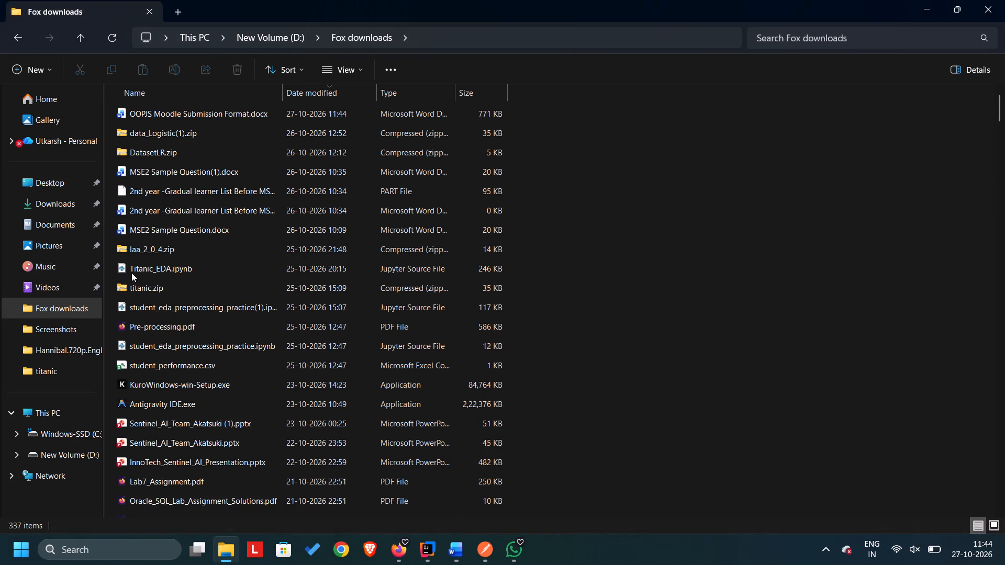
pyautogui.scroll(1, 289, 142)
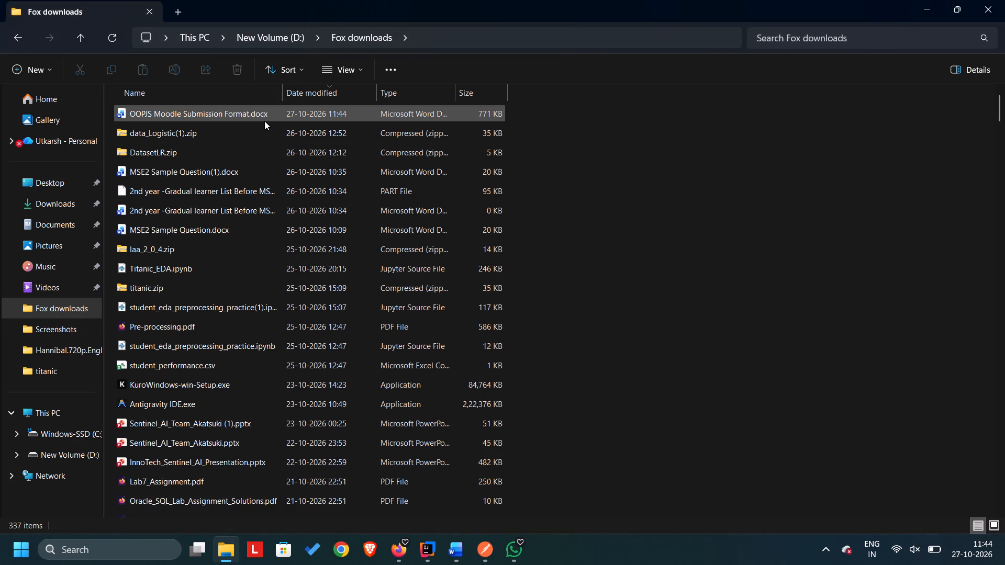
pyautogui.click(264, 121)
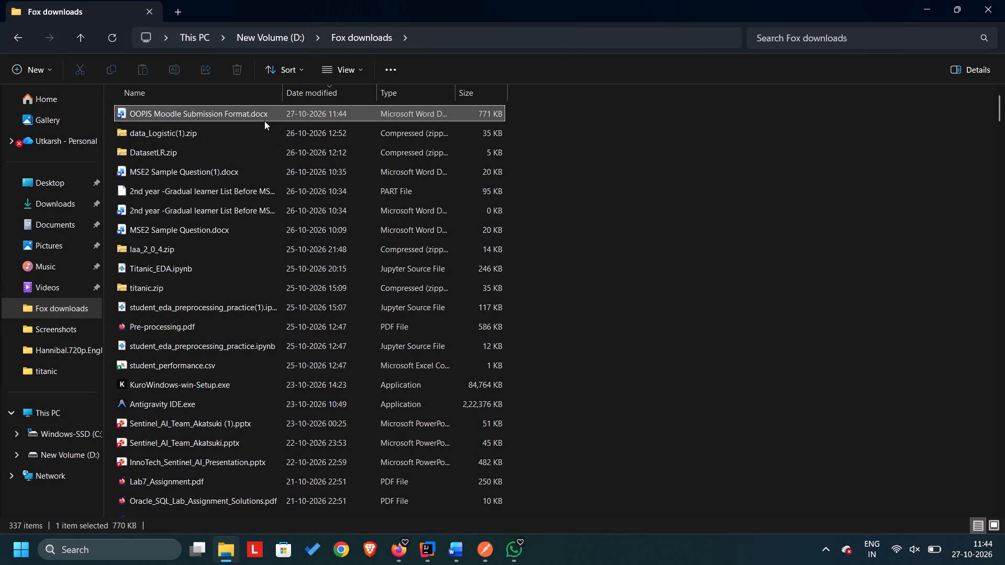
pyautogui.press('F2')
pyautogui.press('Right')
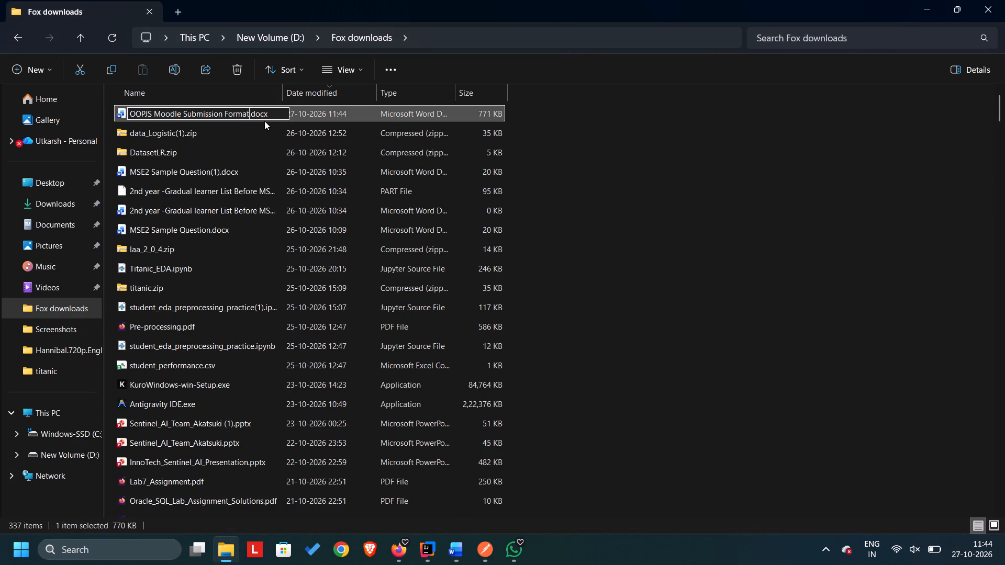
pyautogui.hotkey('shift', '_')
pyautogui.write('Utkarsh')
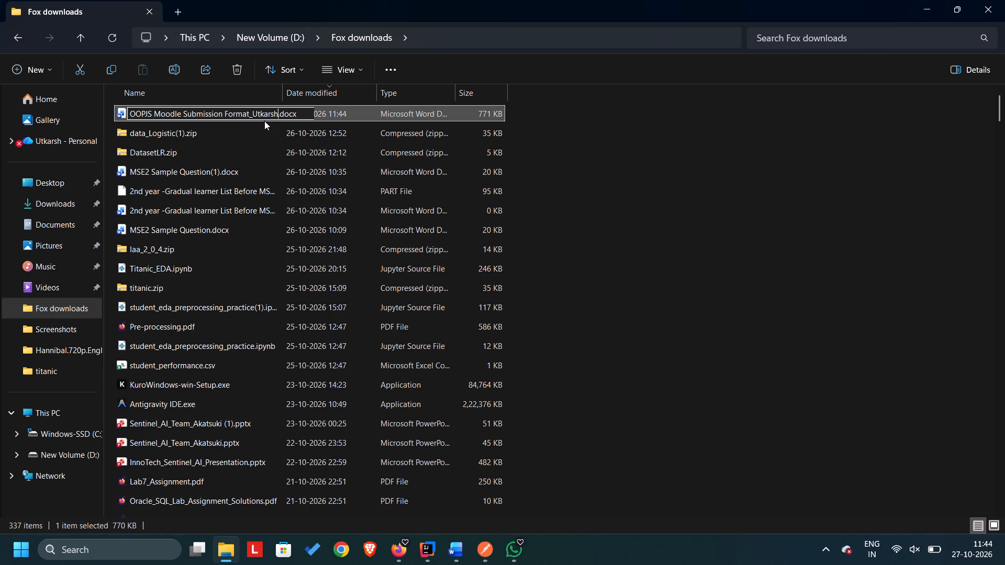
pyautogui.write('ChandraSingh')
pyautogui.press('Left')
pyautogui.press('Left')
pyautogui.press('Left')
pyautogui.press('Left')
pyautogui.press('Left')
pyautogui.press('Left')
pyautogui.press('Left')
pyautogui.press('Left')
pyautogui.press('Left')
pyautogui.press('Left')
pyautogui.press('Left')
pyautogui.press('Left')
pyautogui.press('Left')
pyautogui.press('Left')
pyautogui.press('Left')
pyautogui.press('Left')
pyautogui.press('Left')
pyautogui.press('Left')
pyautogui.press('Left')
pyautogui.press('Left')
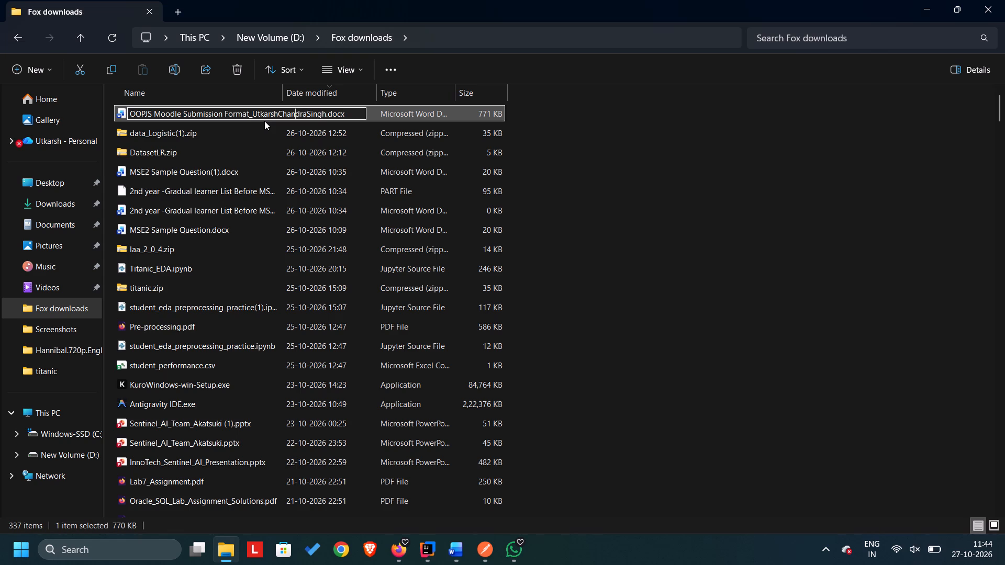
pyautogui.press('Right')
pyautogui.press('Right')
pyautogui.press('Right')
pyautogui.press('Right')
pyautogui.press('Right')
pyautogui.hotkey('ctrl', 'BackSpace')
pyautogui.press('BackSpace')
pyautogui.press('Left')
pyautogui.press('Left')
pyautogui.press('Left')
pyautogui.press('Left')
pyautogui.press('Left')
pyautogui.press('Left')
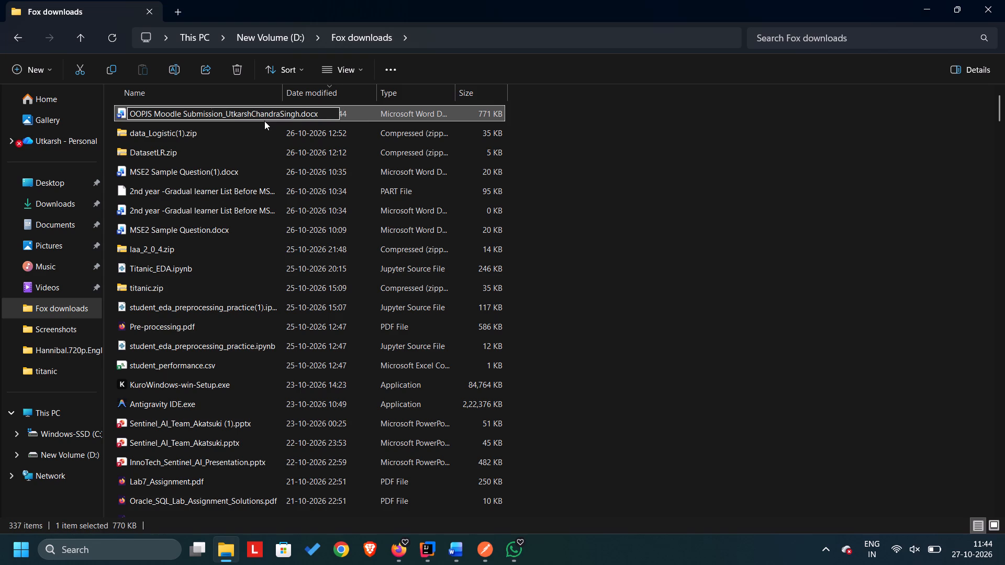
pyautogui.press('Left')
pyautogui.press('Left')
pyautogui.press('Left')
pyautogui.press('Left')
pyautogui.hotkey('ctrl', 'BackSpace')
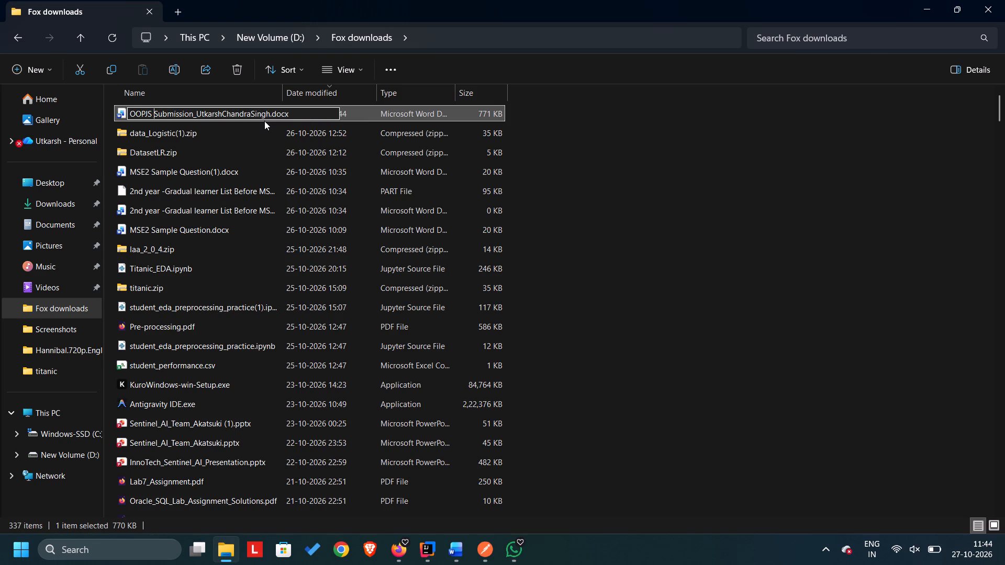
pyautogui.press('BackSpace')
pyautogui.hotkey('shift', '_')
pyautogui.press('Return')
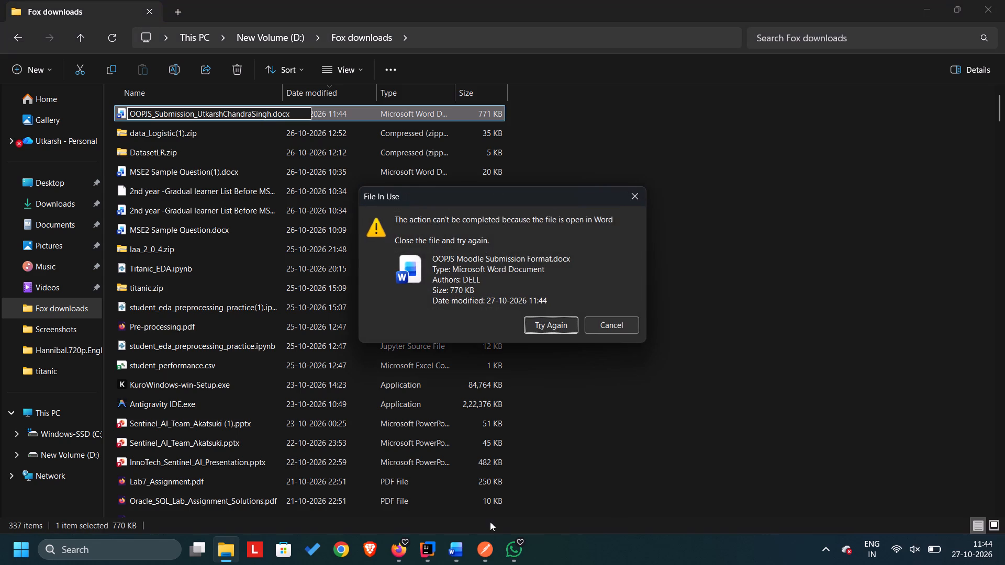
# Save and close the submission document in Word, and retry the file rename in File Explorer.
pyautogui.click(458, 549)
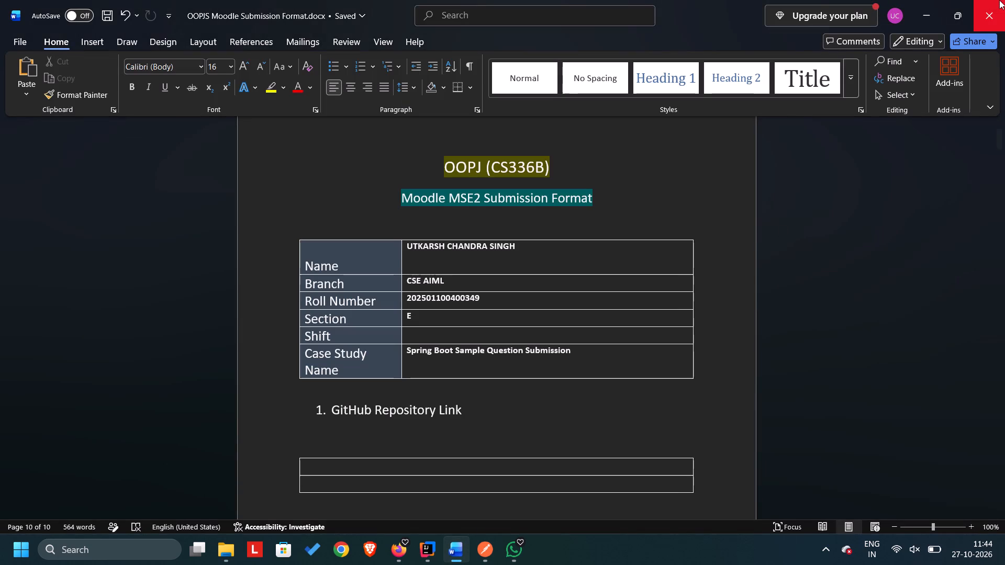
pyautogui.click(115, 16)
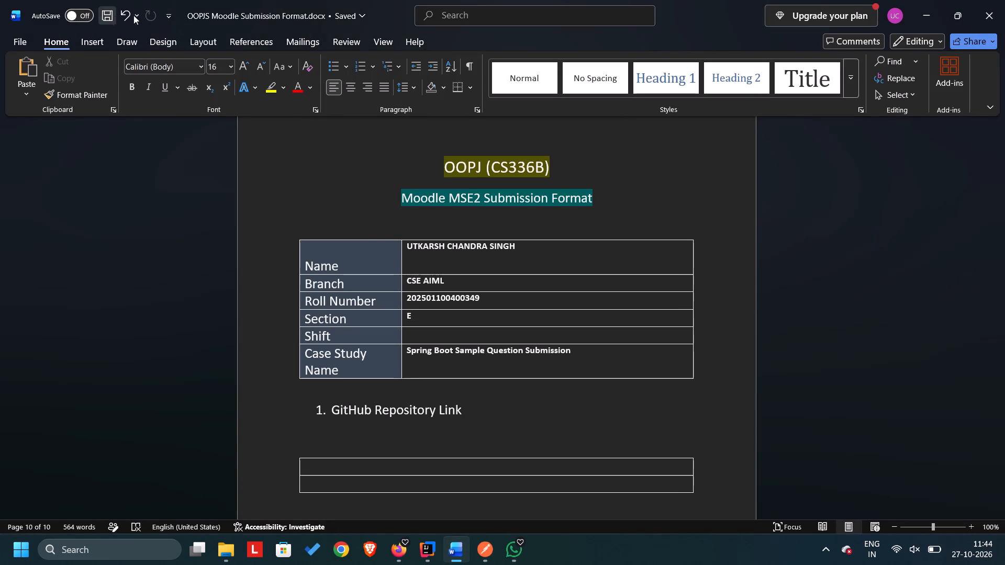
pyautogui.click(1004, 0)
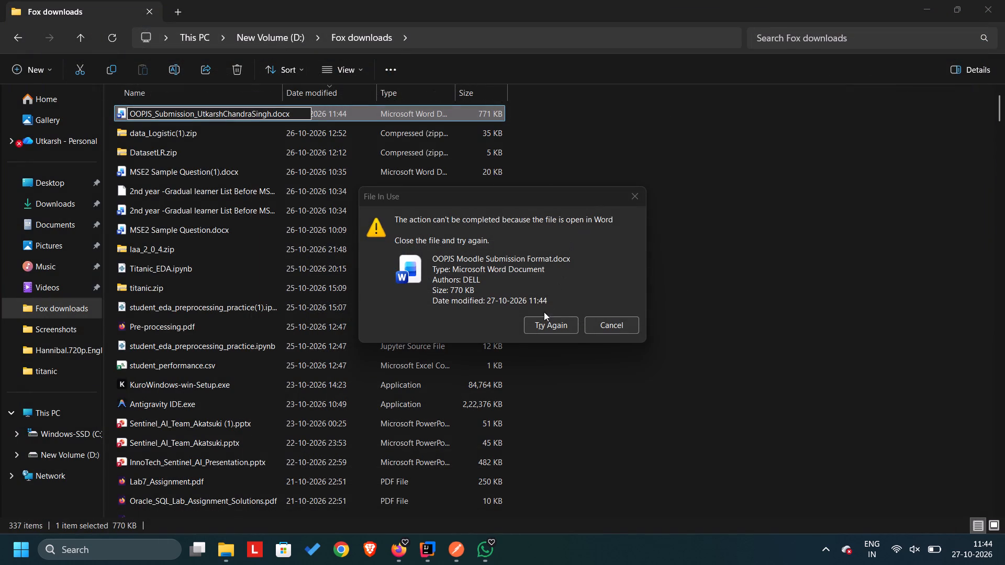
pyautogui.click(541, 318)
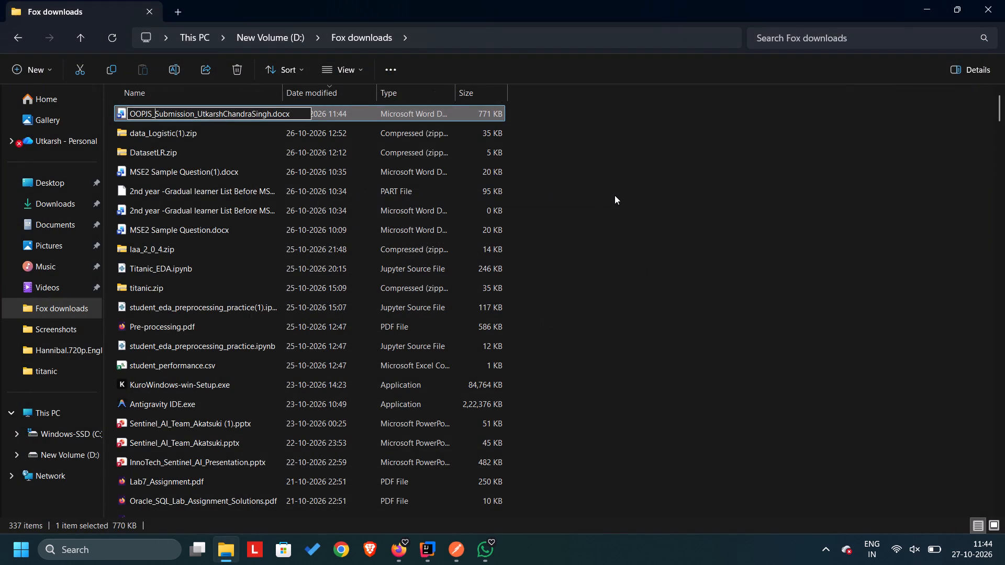
# Open the renamed submission document and check its pages from the details table through the code and Postman screenshots to the project structure.
pyautogui.doubleClick(252, 115)
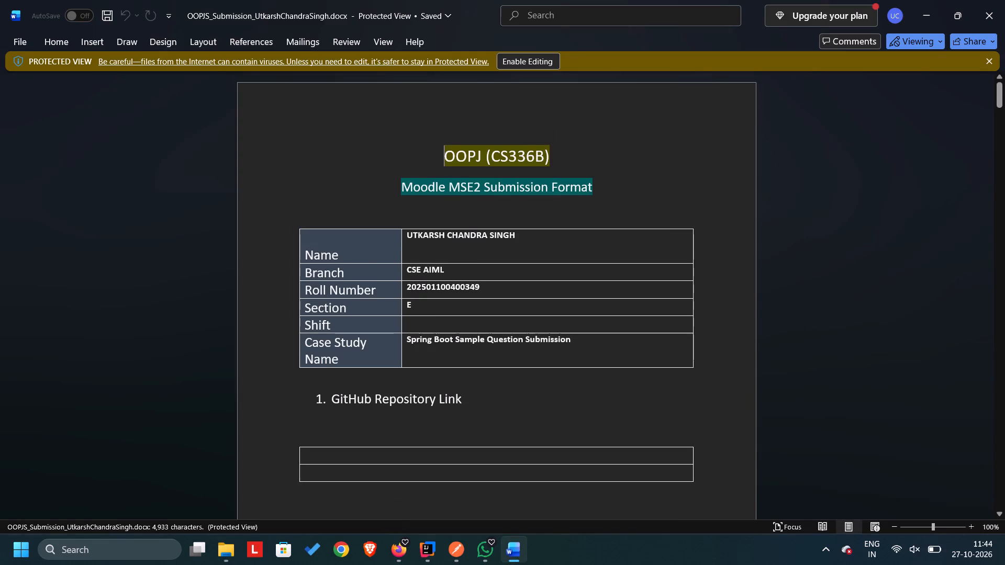
pyautogui.scroll(-10, 516, 256)
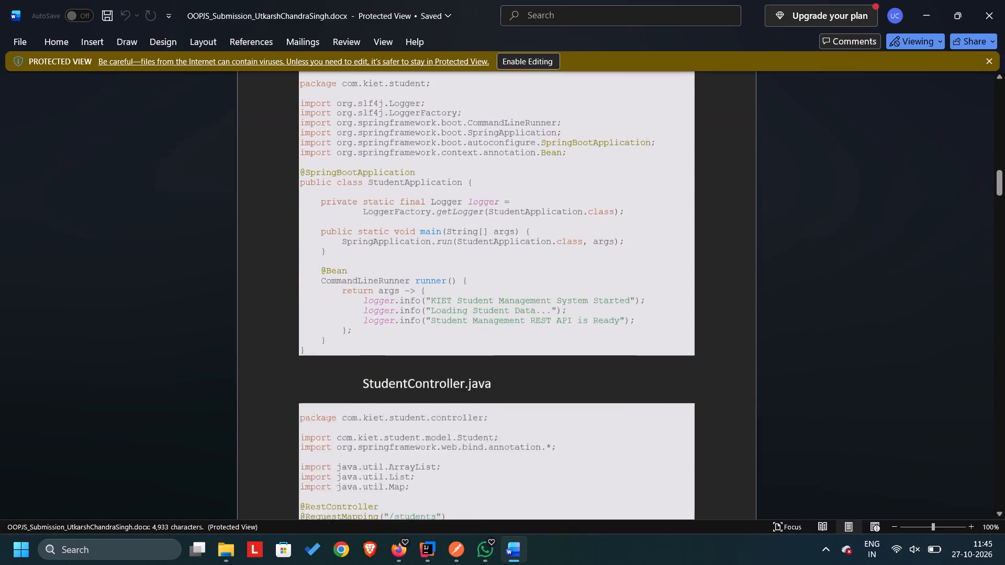
pyautogui.scroll(-5, 516, 256)
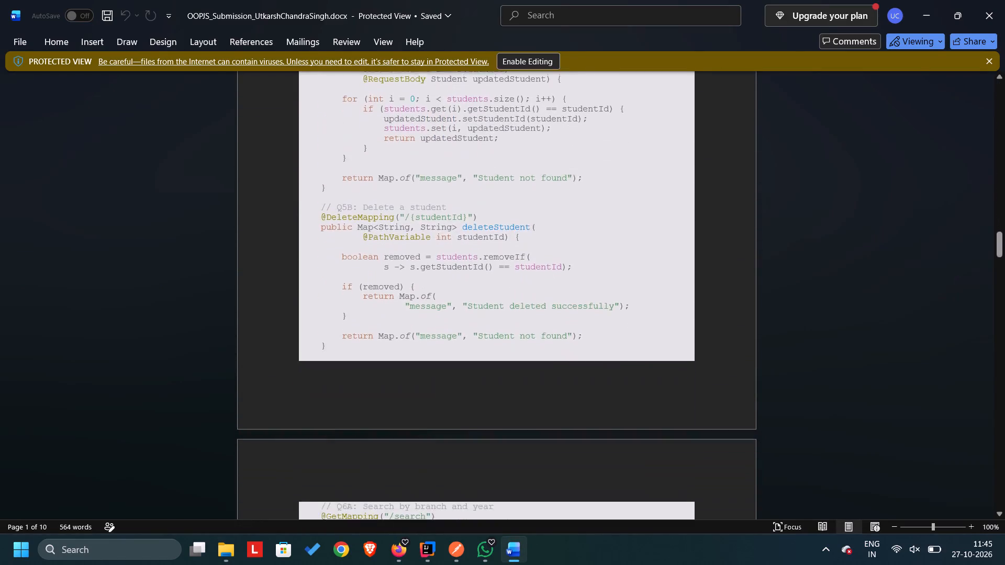
pyautogui.scroll(-9, 516, 256)
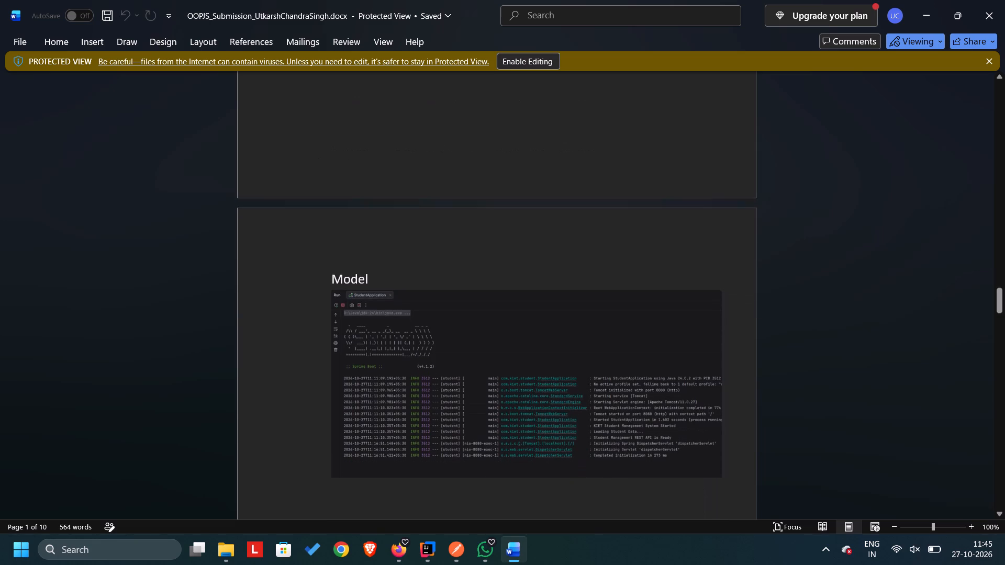
pyautogui.scroll(-2, 516, 256)
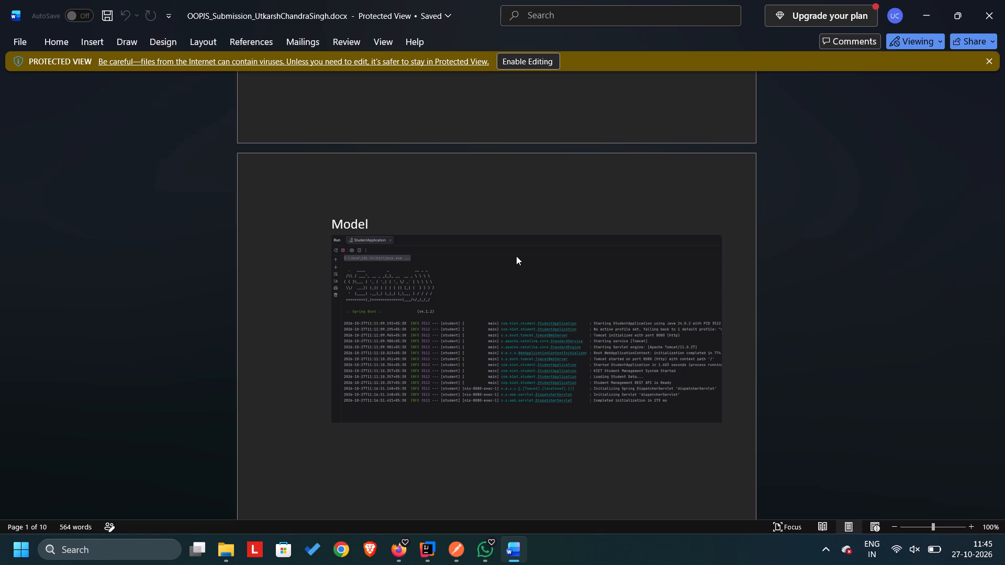
pyautogui.scroll(-8, 516, 256)
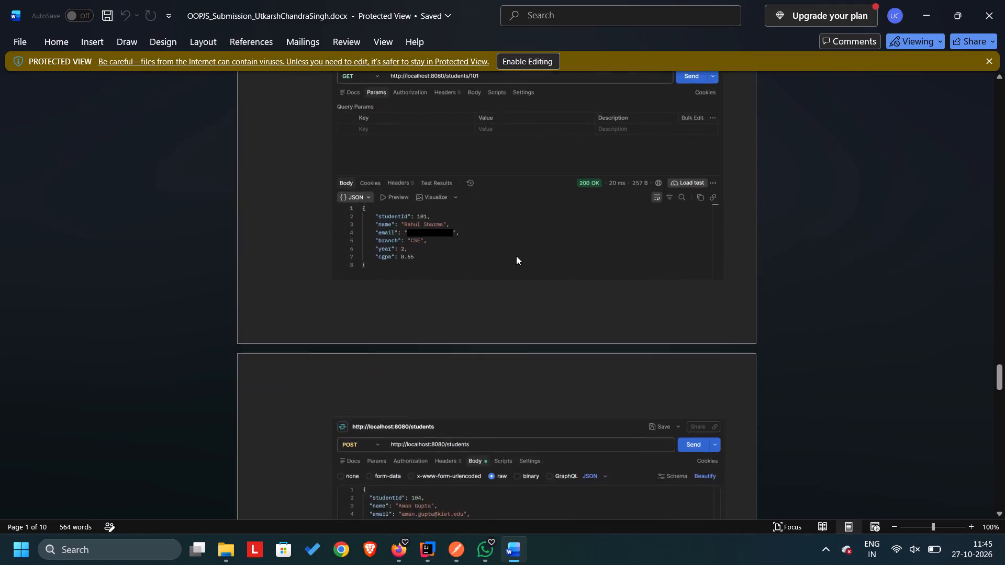
pyautogui.scroll(-3, 516, 256)
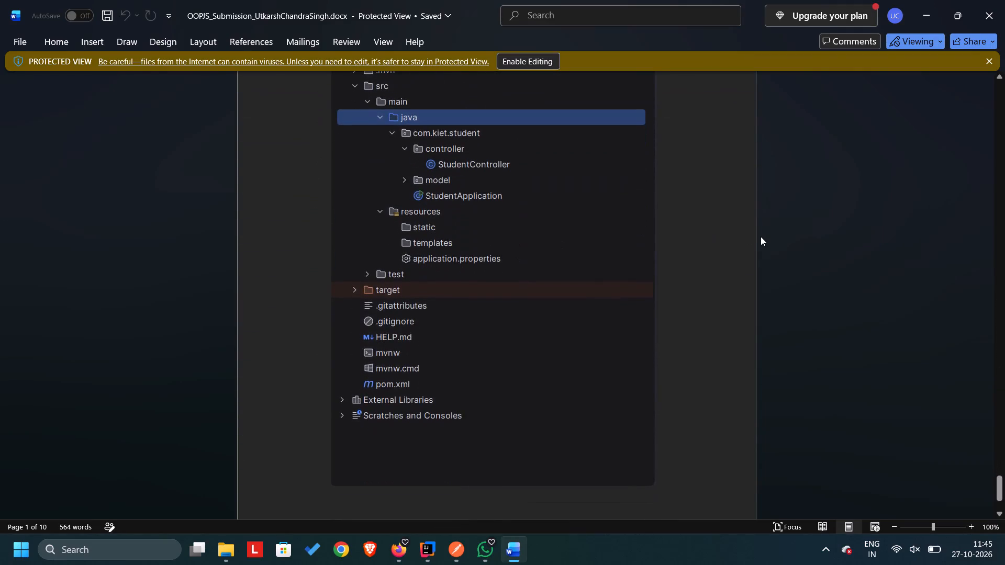